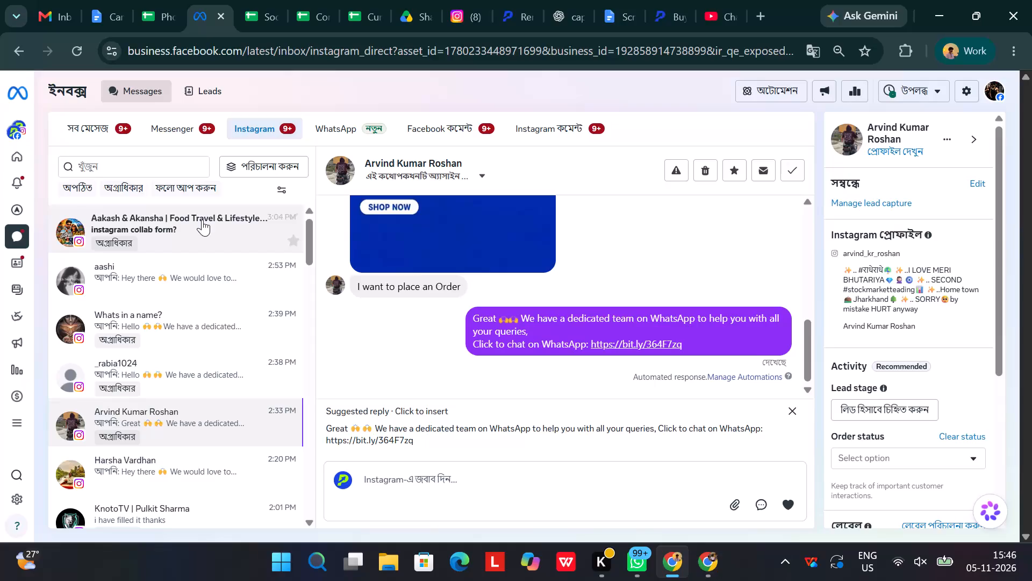
Open the unread "Hello" conversation in the Instagram inbox and read through its PS5 rental enquiry.
scroll(173, 448, "down", 5)
left_click(174, 441)
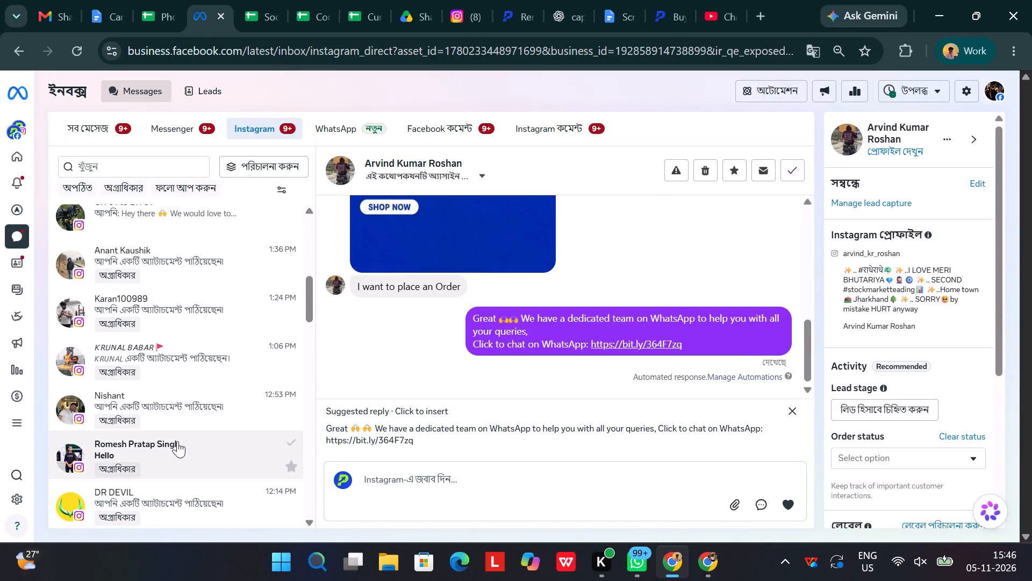
scroll(456, 339, "up", 2)
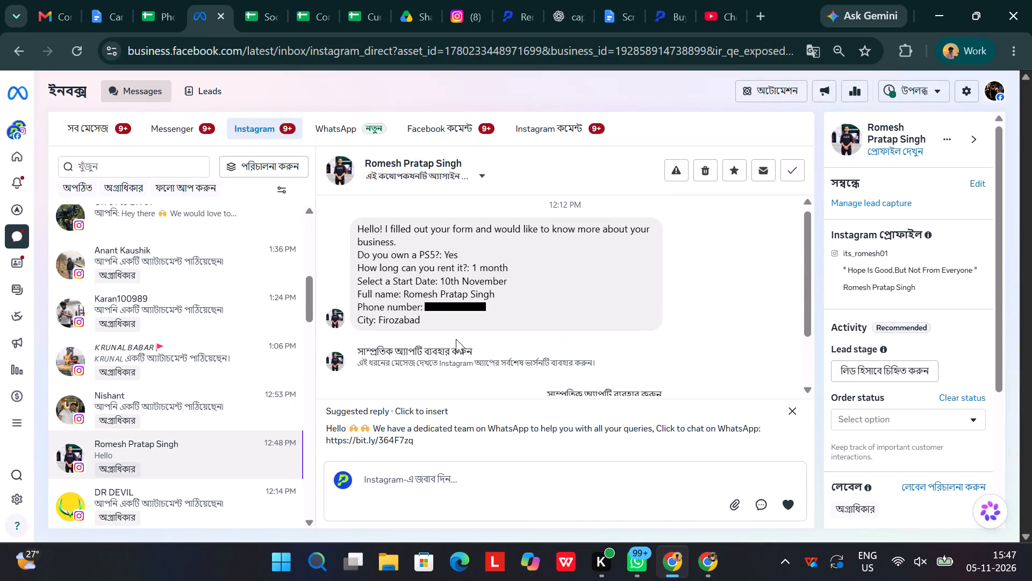
scroll(456, 339, "up", 3)
scroll(456, 339, "down", 3)
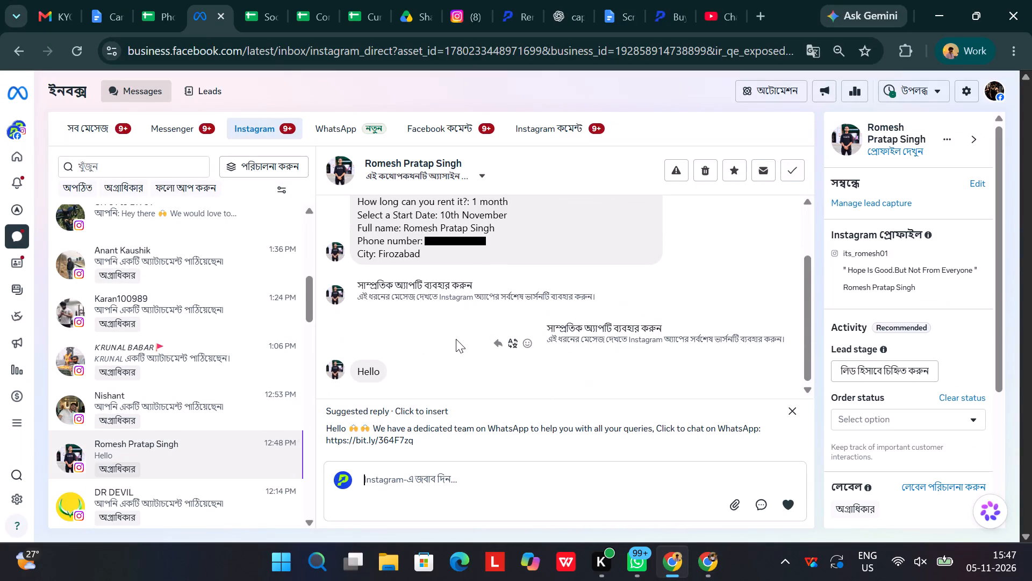
Look through the older Instagram conversations, opening the PS5 rental form enquiries from 11:39 AM and 10:35 AM.
scroll(204, 398, "down", 3)
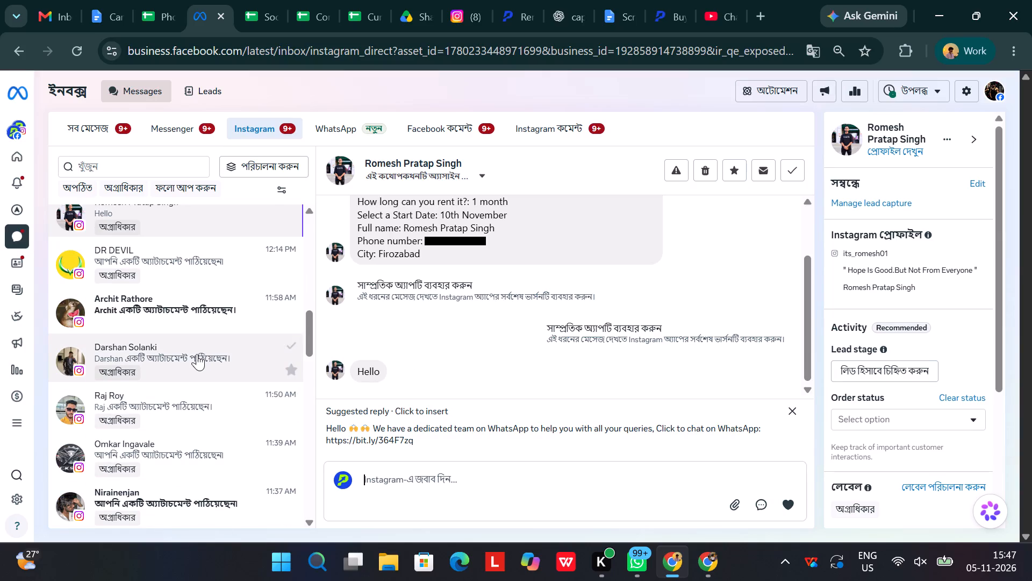
scroll(193, 356, "up", 9)
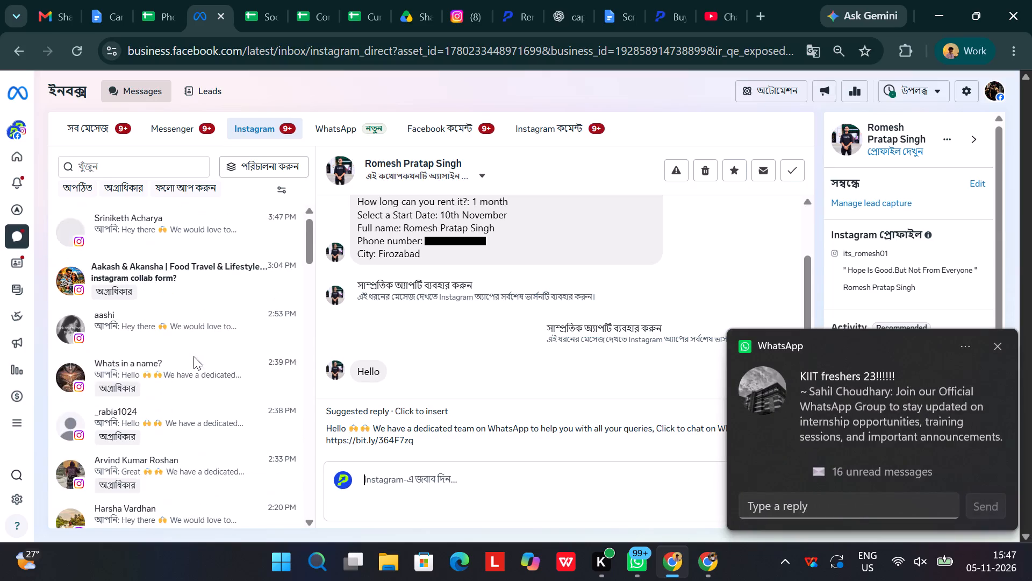
scroll(194, 353, "up", 5)
scroll(194, 353, "down", 8)
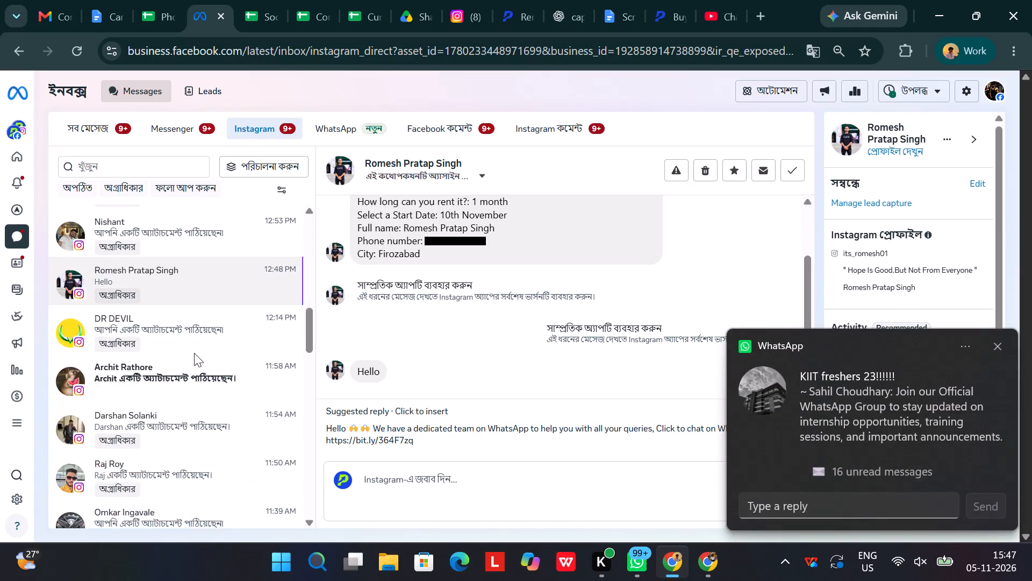
scroll(194, 353, "down", 2)
left_click(211, 348)
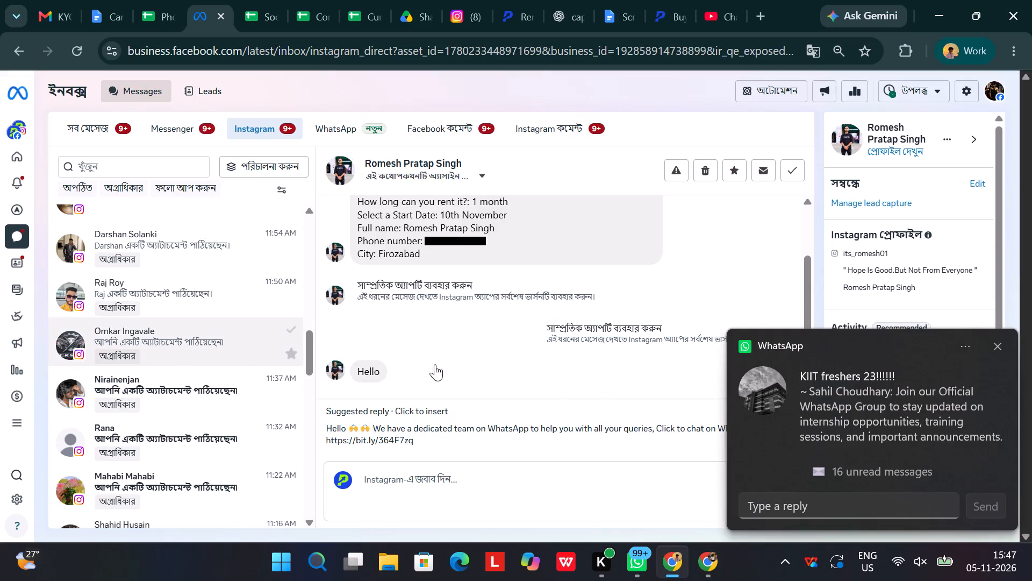
scroll(590, 387, "down", 2)
scroll(231, 406, "down", 4)
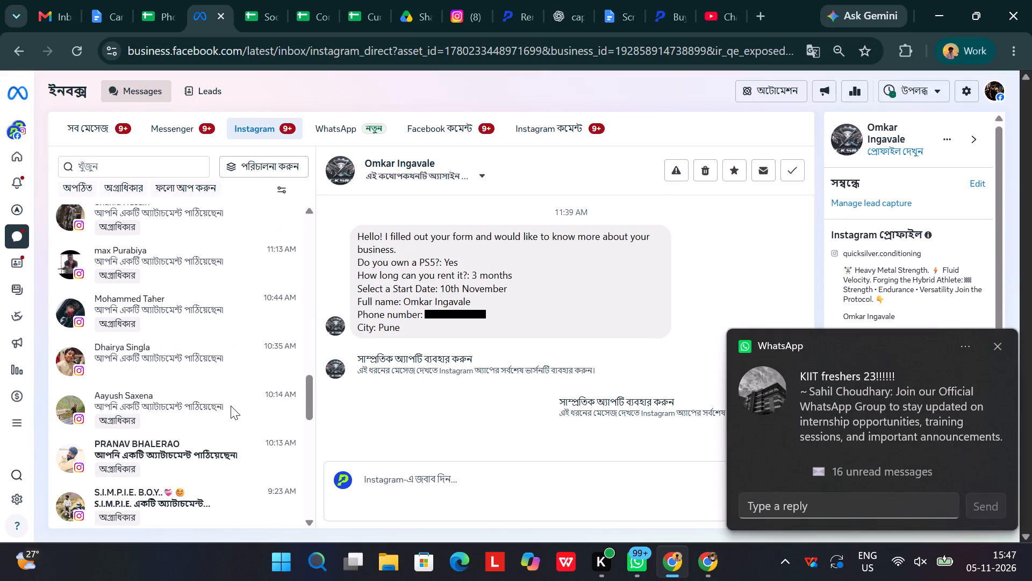
left_click(198, 343)
scroll(198, 343, "up", 8)
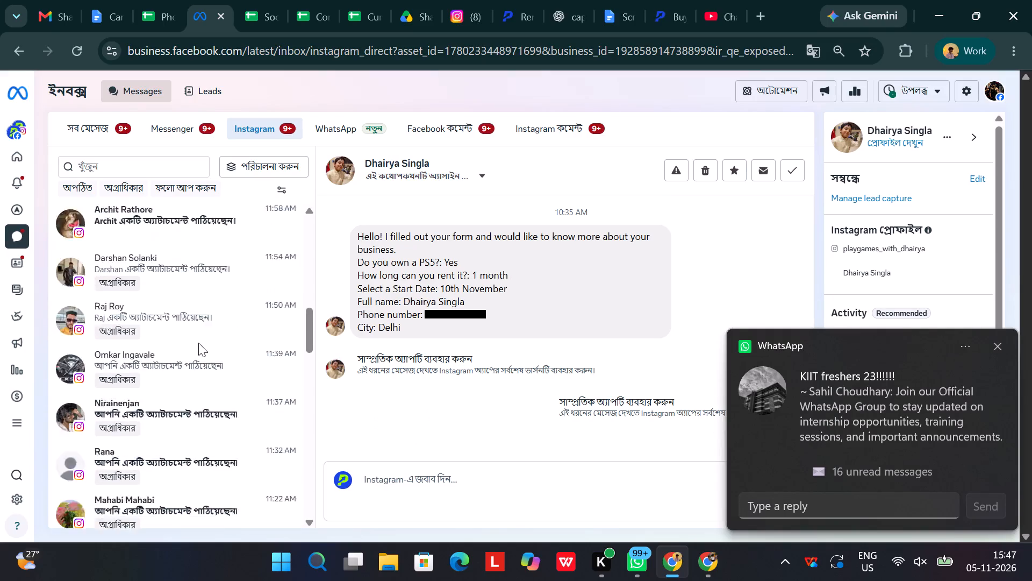
scroll(198, 343, "up", 9)
Open the Food Travel & Lifestyle Creators conversation, dismiss the WhatsApp notifications, and check the linked sharepal-for-creators page.
left_click(199, 287)
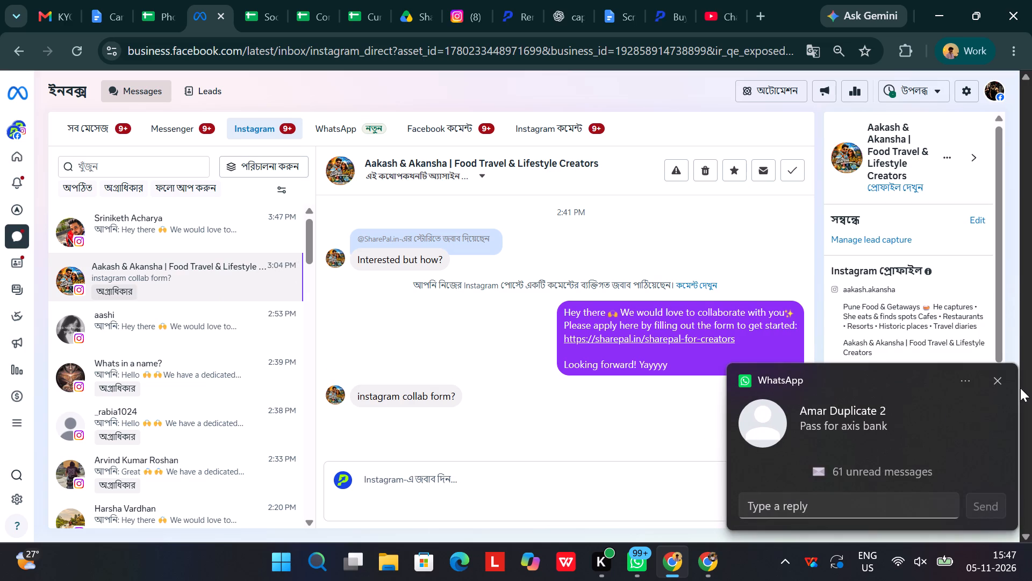
left_click(999, 381)
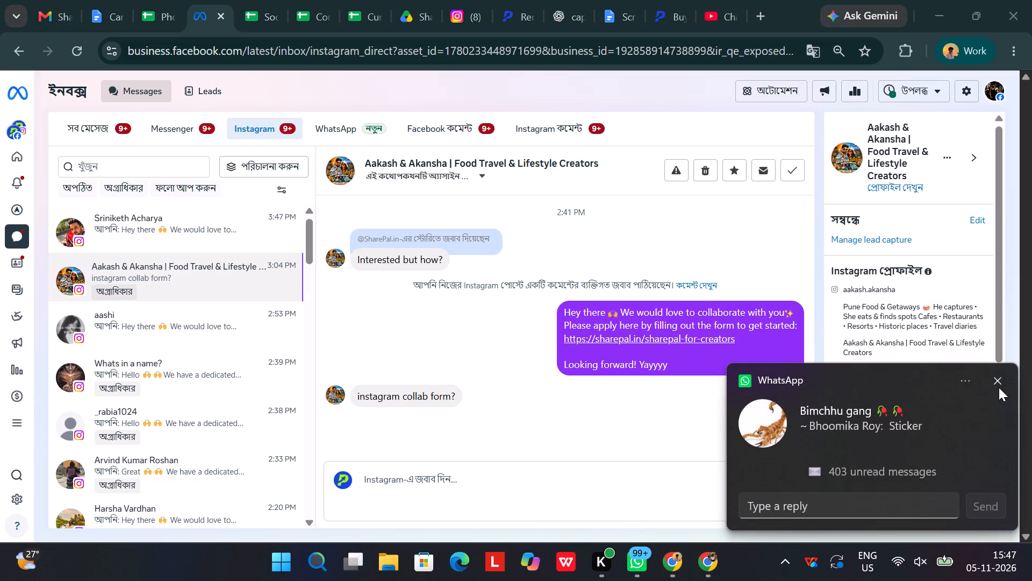
left_click(999, 387)
left_click(640, 334)
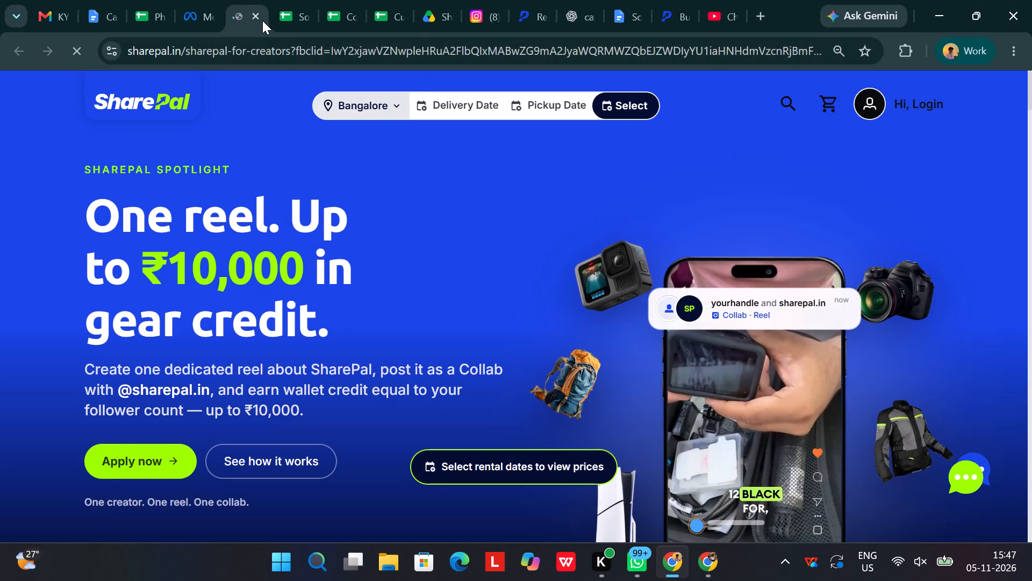
left_click(261, 19)
Reply to the Food Travel & Lifestyle Creators with "Please apply through the link provided".
left_click(466, 478)
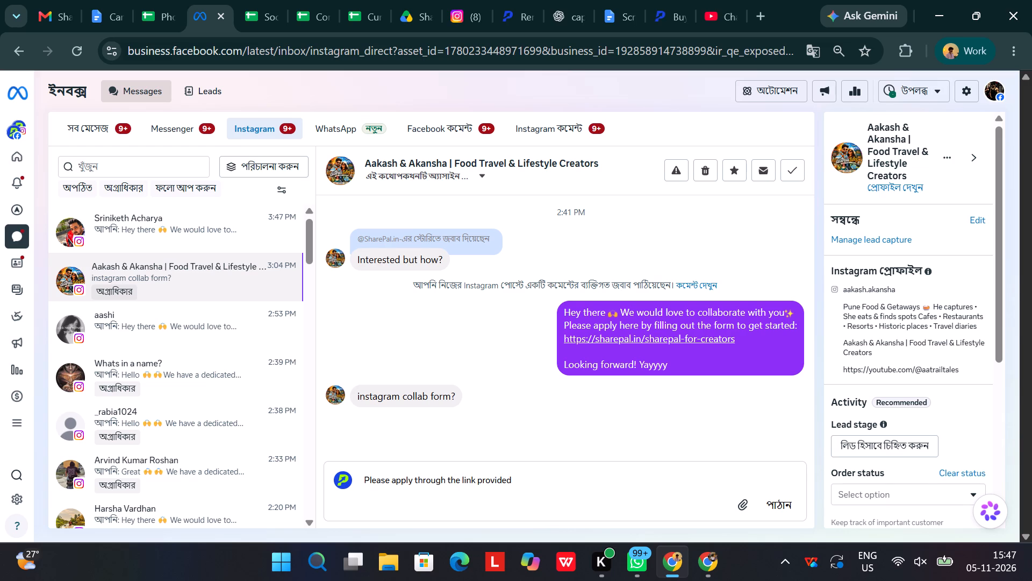
key("Return")
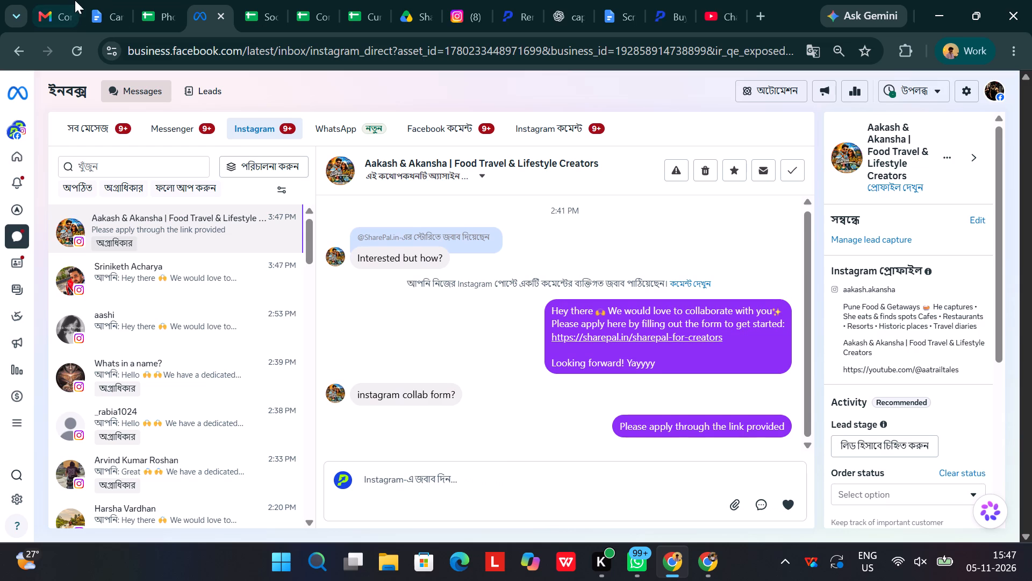
Switch to the Gmail inbox.
left_click(68, 0)
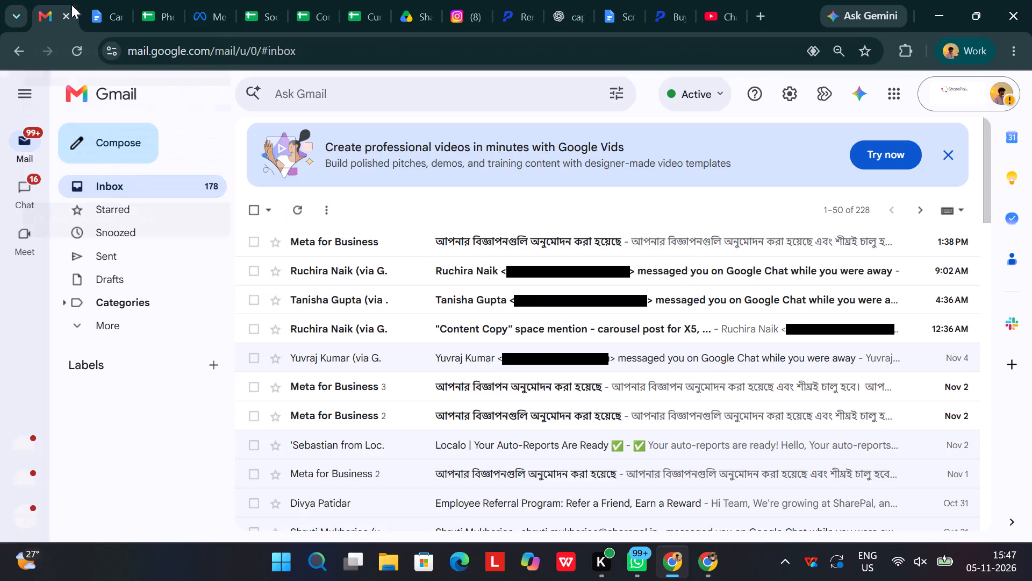
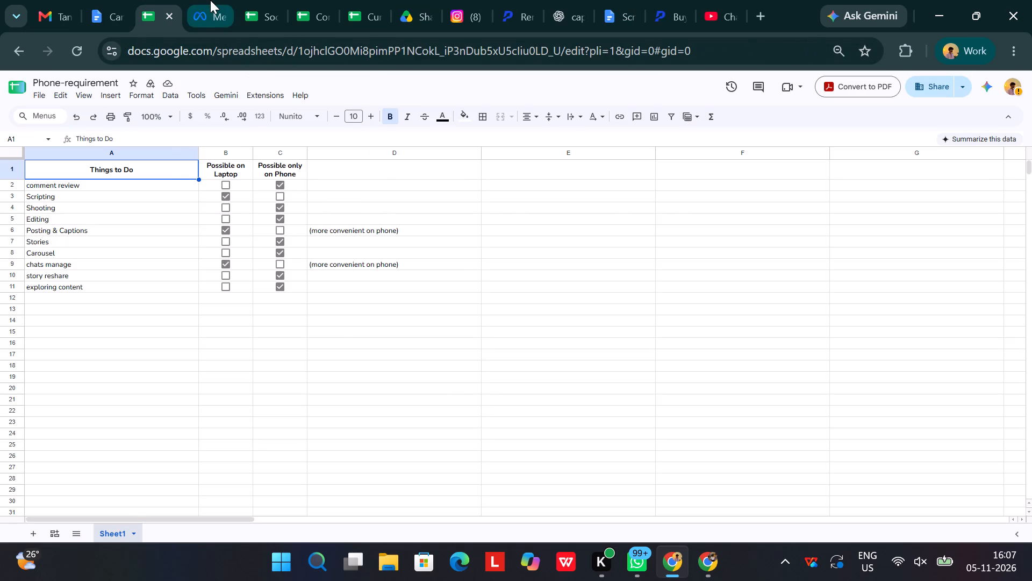
left_click(210, 0)
left_click(250, 0)
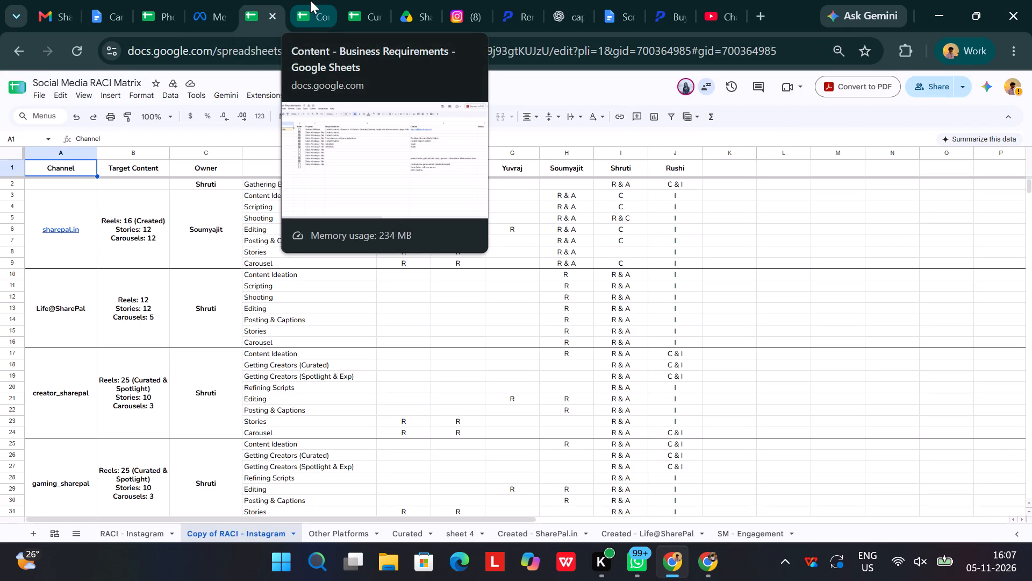
left_click(310, 0)
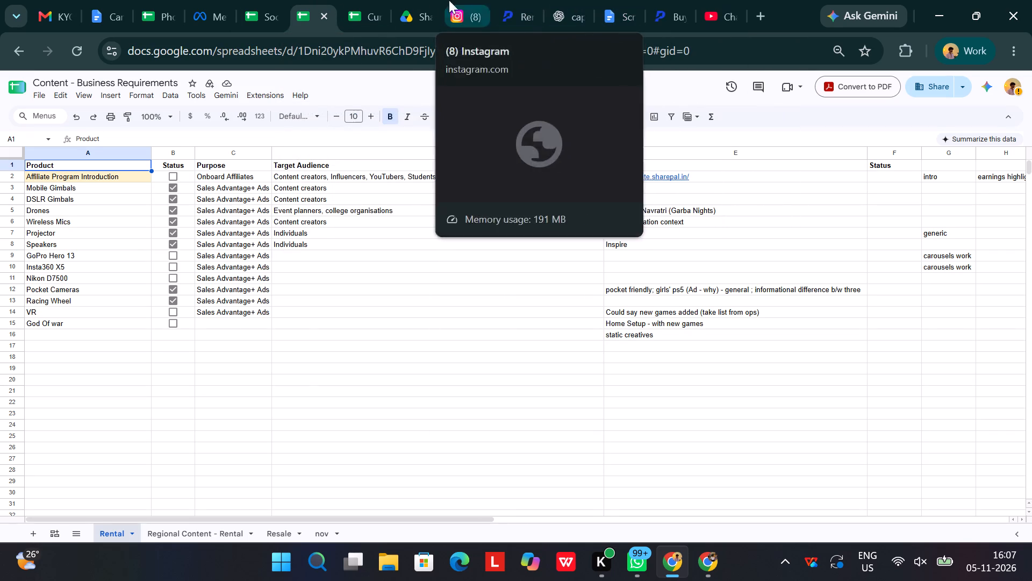
left_click(361, 0)
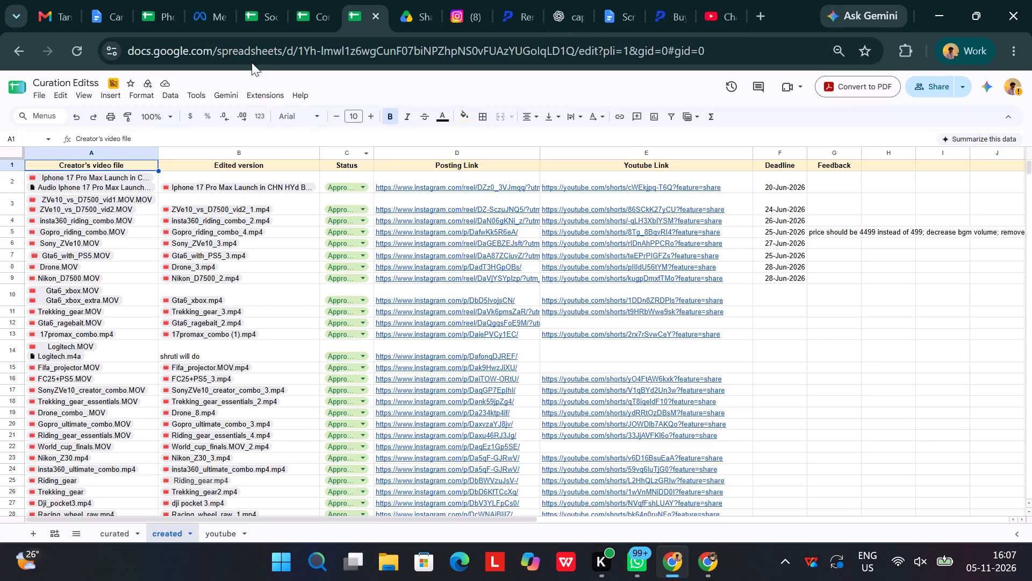
scroll(259, 276, "down", 7)
scroll(259, 278, "up", 1)
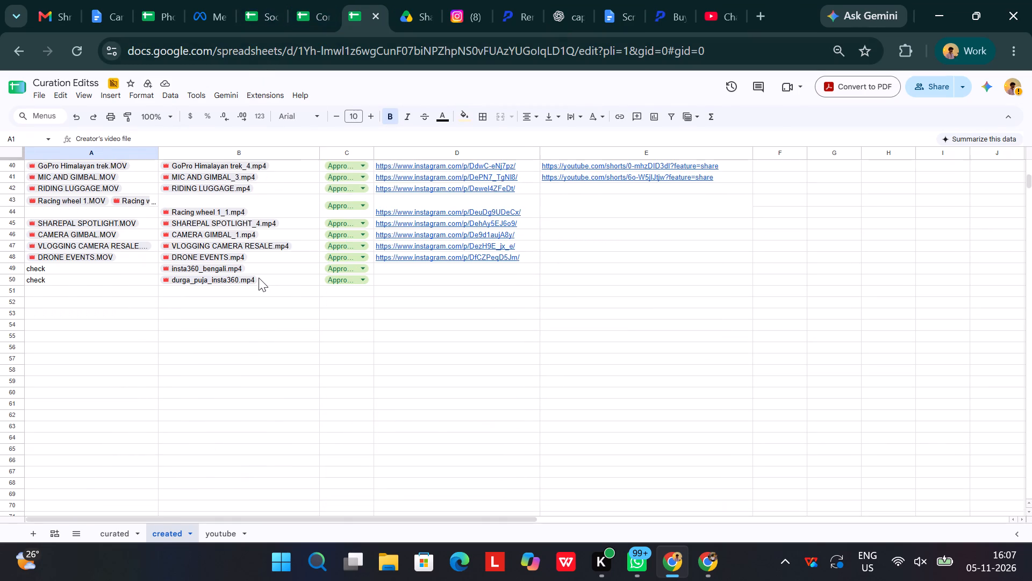
left_click(298, 0)
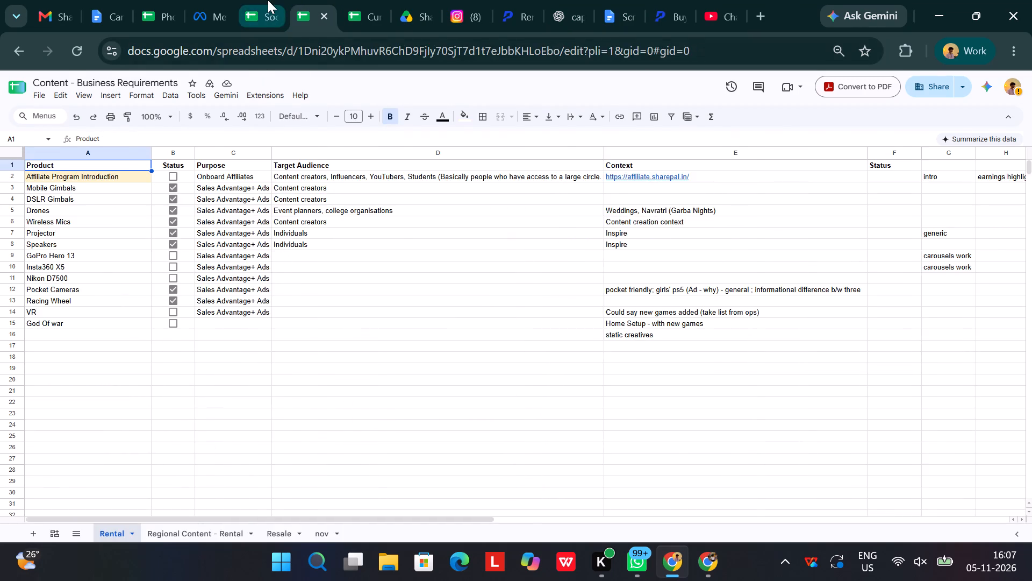
left_click(268, 0)
left_click(217, 0)
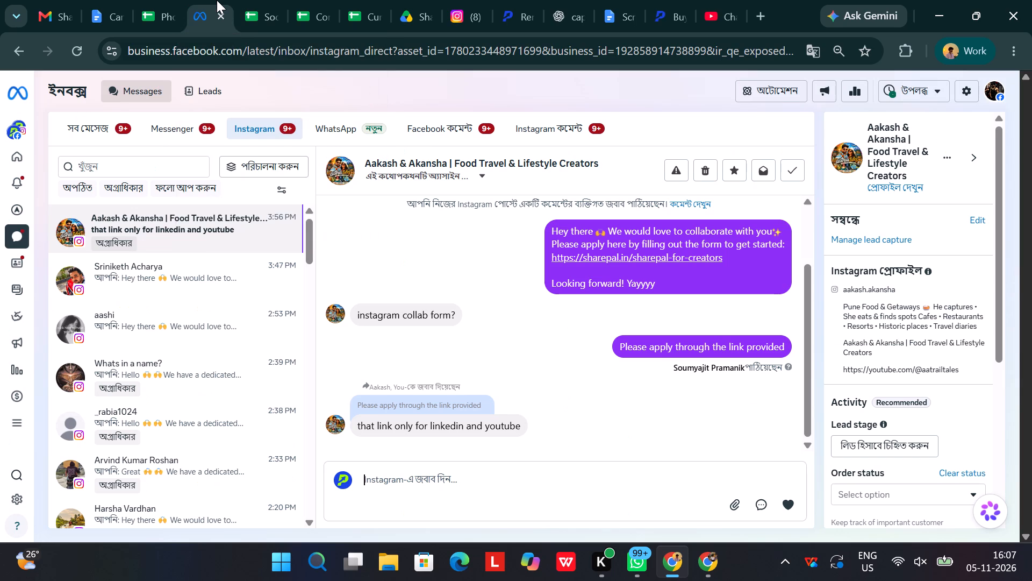
left_click(252, 0)
left_click(144, 0)
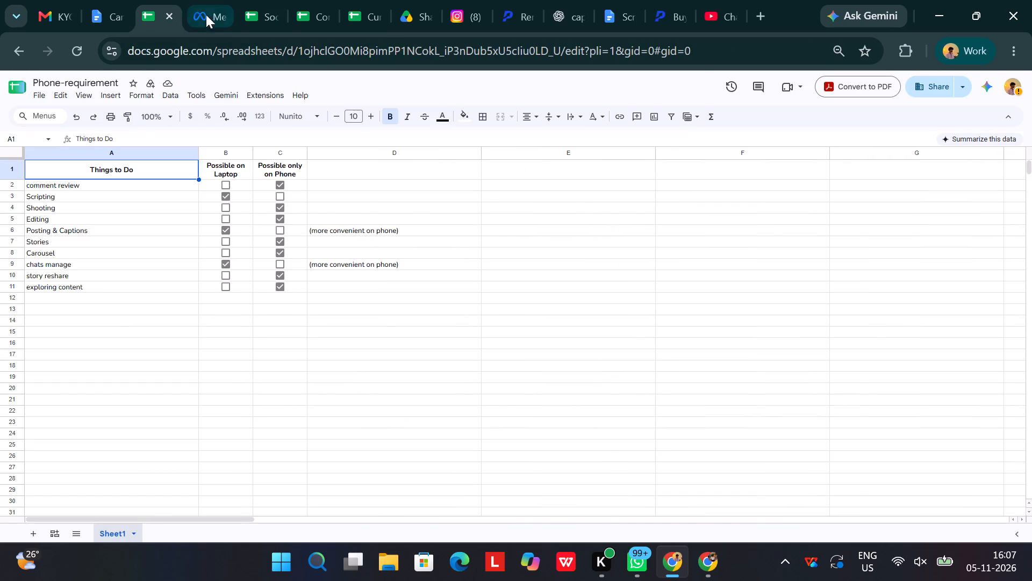
Tick the Status checkbox for Insta360 X5 on the Rental sheet of Content - Business Requirements.
left_click(296, 0)
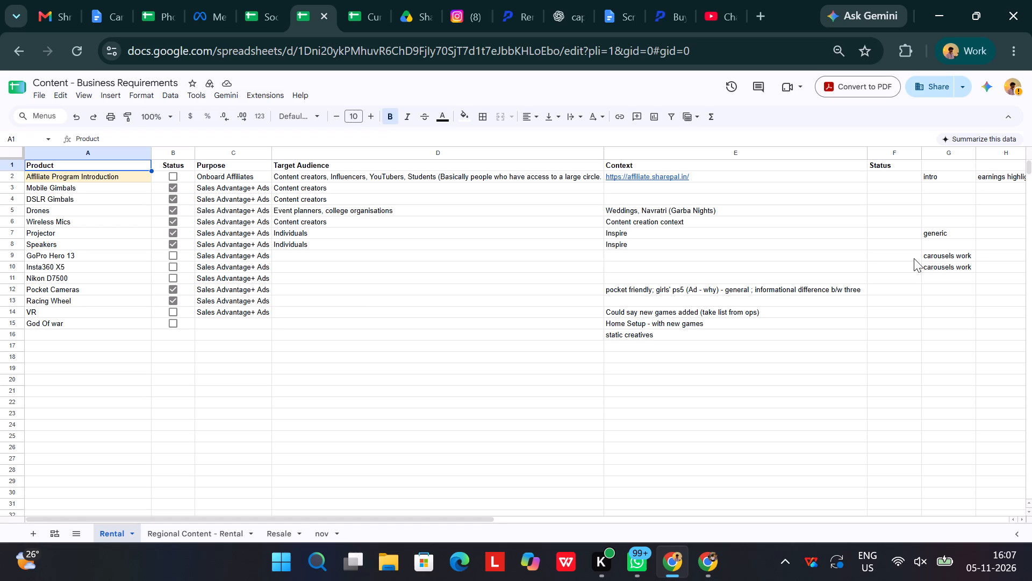
left_click(175, 268)
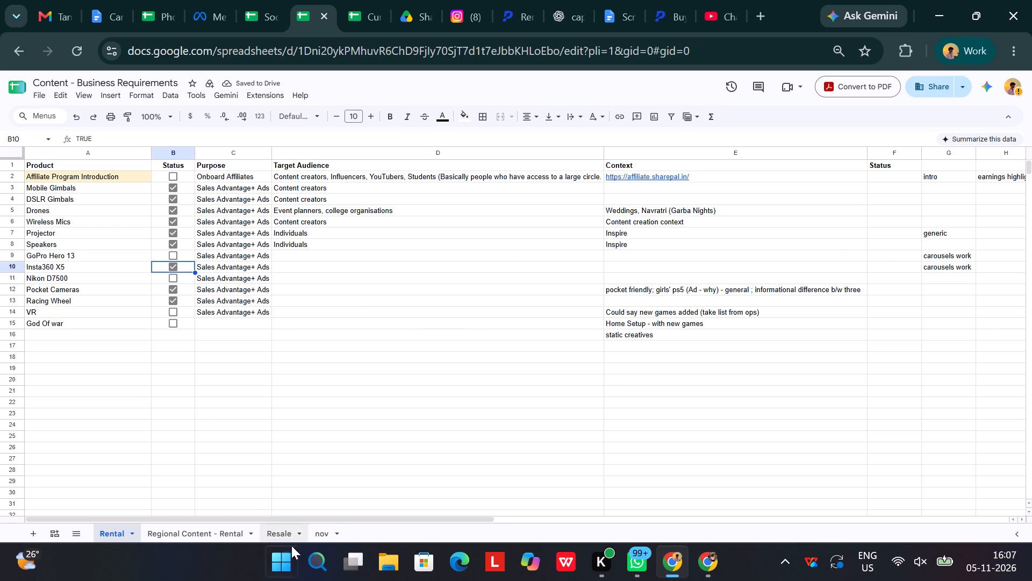
Review the content requirements listed in the nov, Rental and Resale sheets, ending on the nov sheet.
left_click(317, 534)
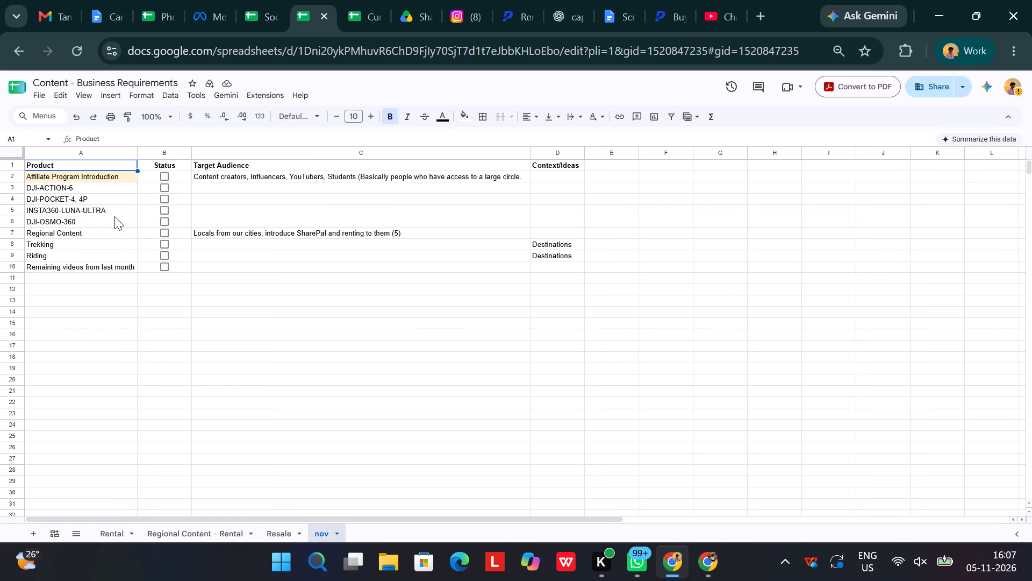
left_click(121, 537)
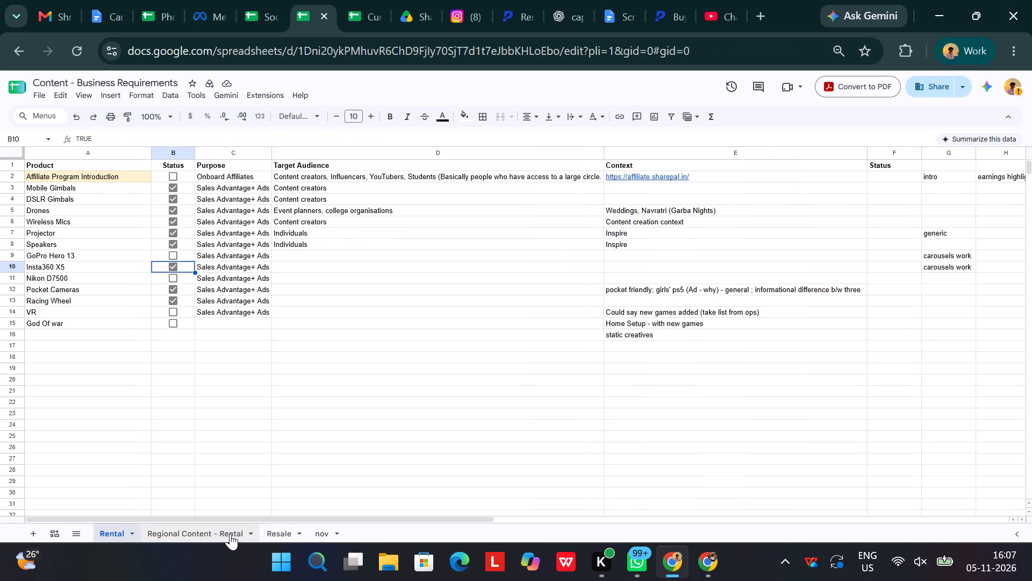
left_click(277, 535)
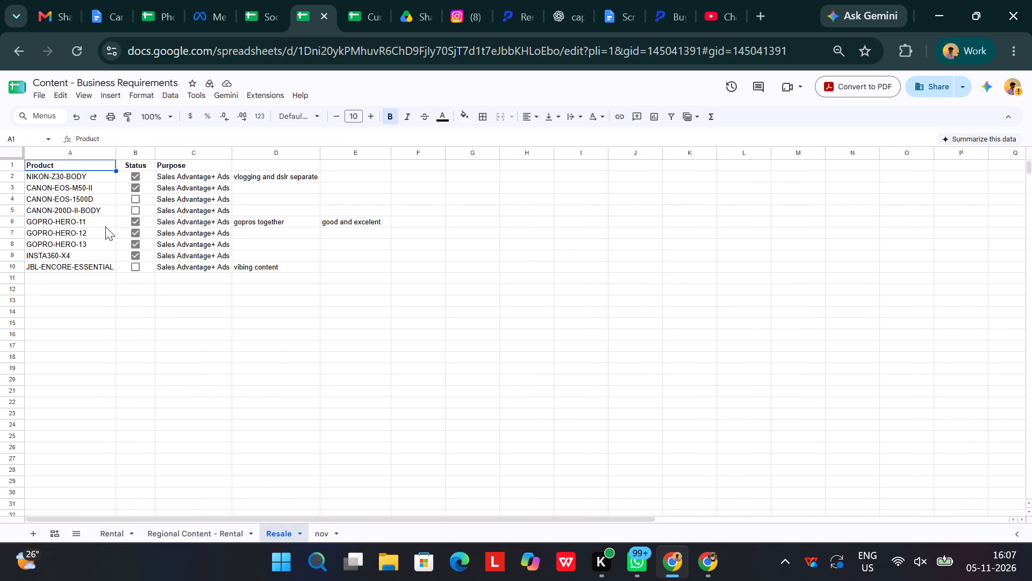
left_click(322, 538)
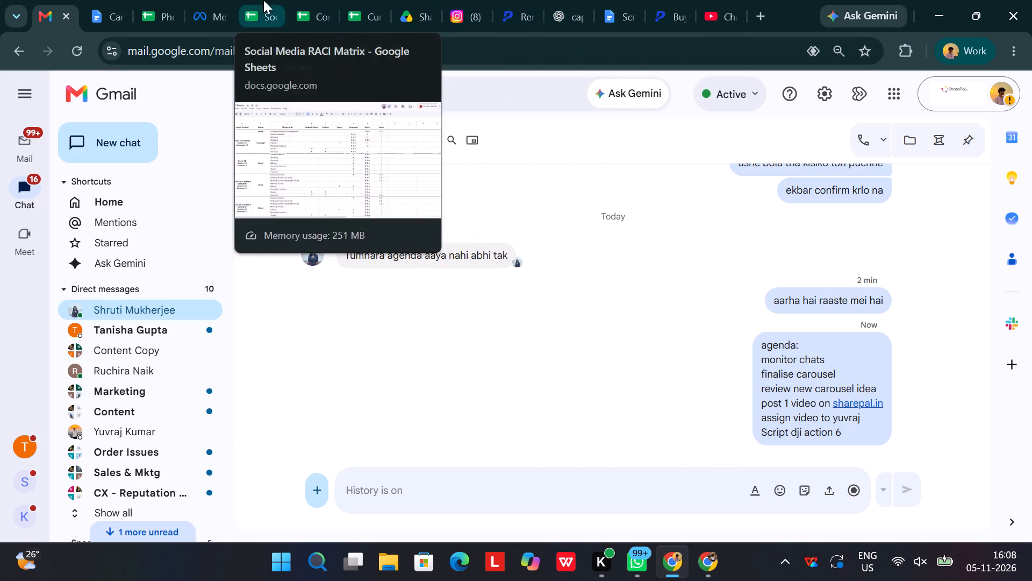
Switch to the Camera Carousel document to view the Insta360 x5 slide copy.
left_click(99, 0)
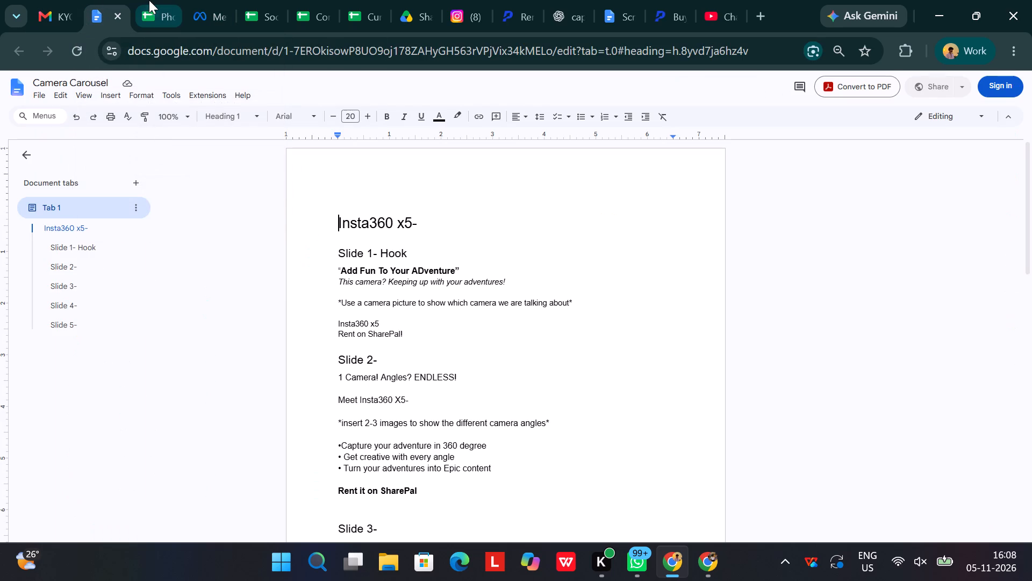
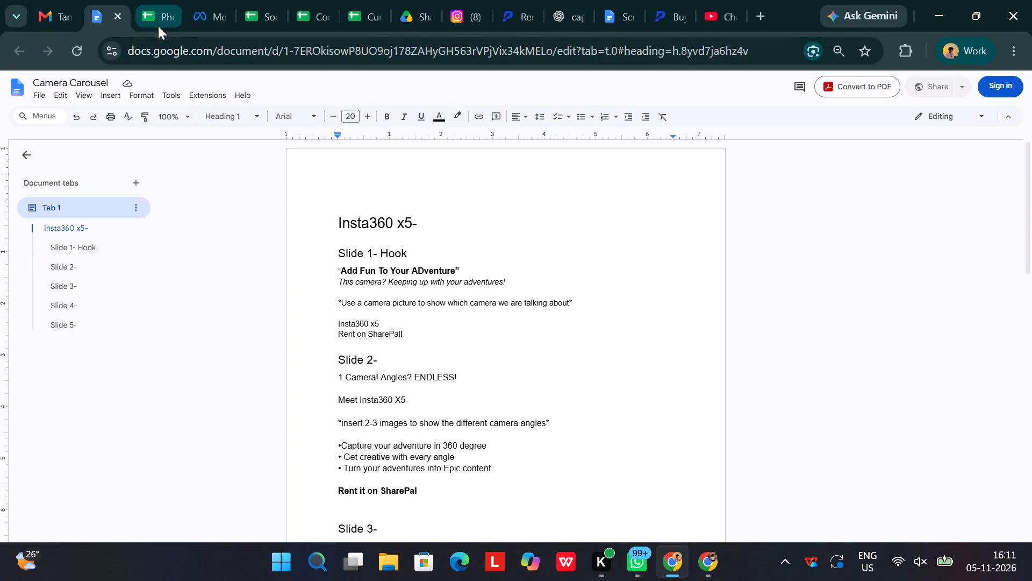
Close the Camera Carousel document.
left_click(117, 11)
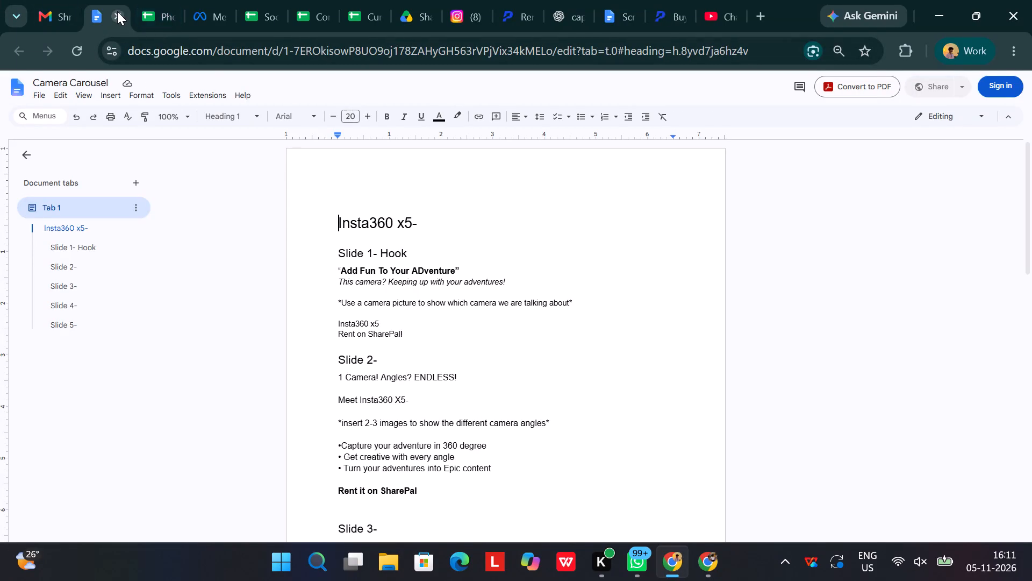
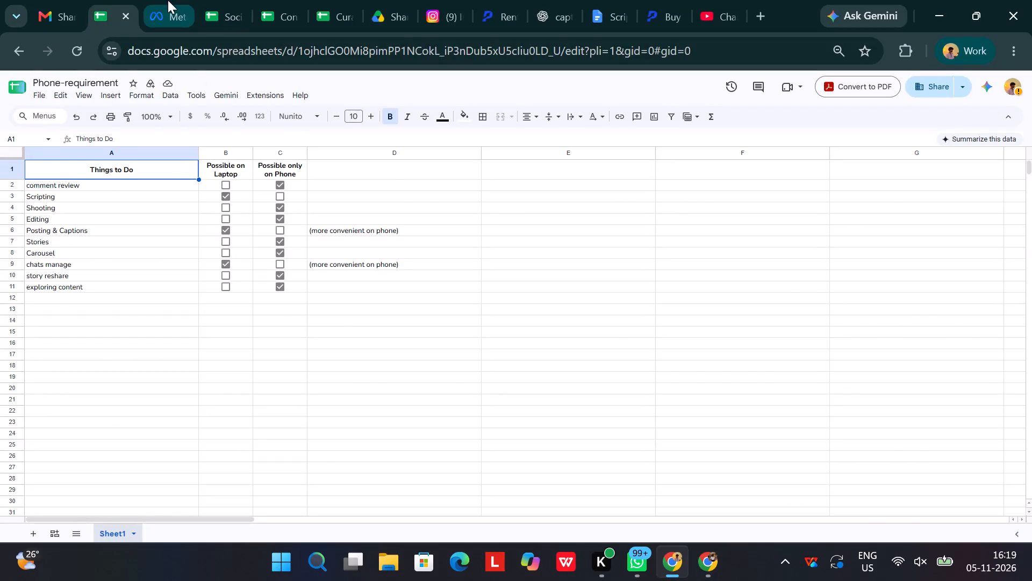
Switch to the Meta Business inbox and open the sharepal-for-creators link sent in the food and travel creators' Instagram conversation.
left_click(168, 0)
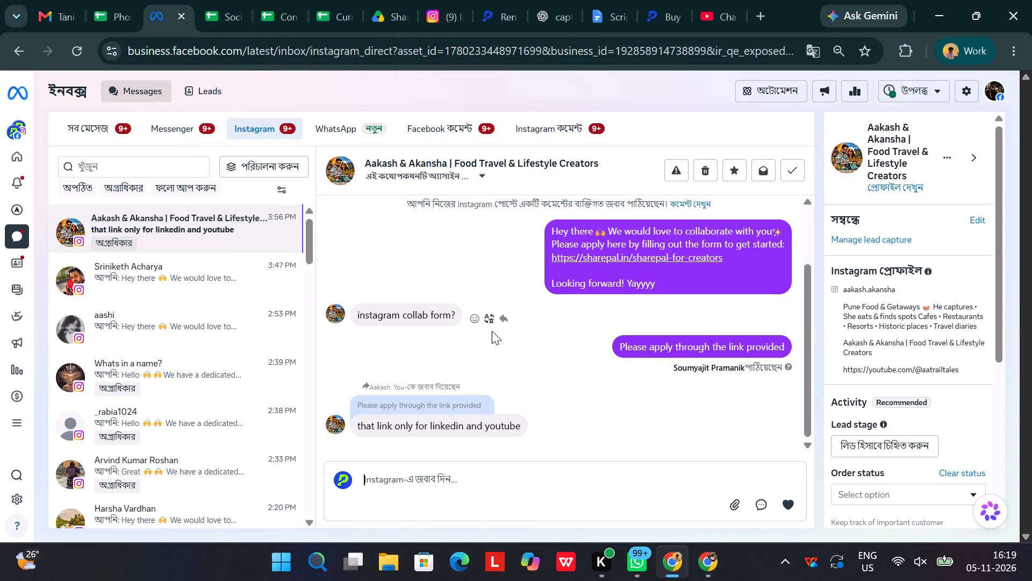
scroll(548, 343, "up", 1)
left_click(563, 339)
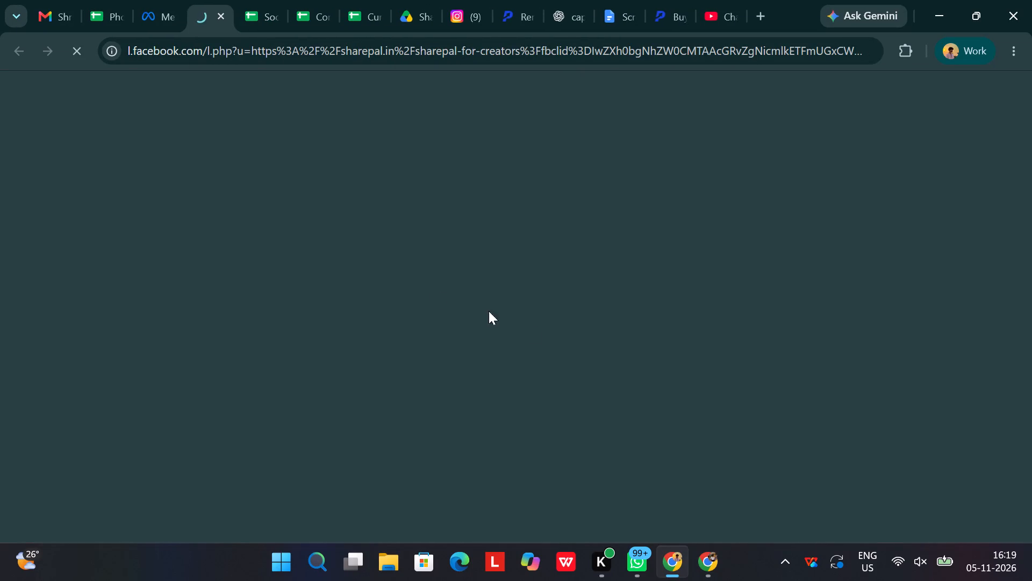
Go to the creators page's application section, check the form for YouTube or LinkedIn creators, and close it.
scroll(330, 266, "down", 1)
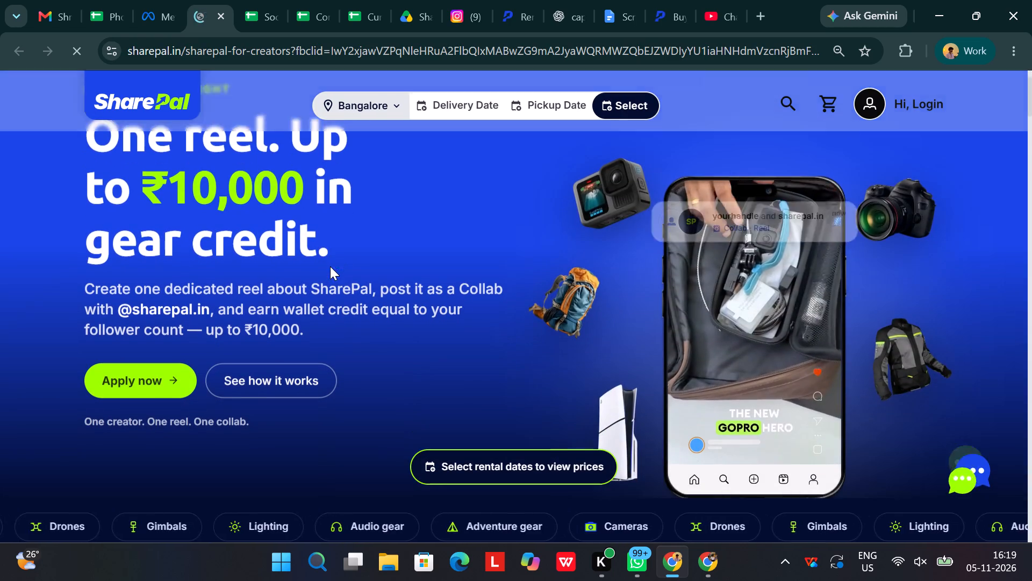
left_click(153, 382)
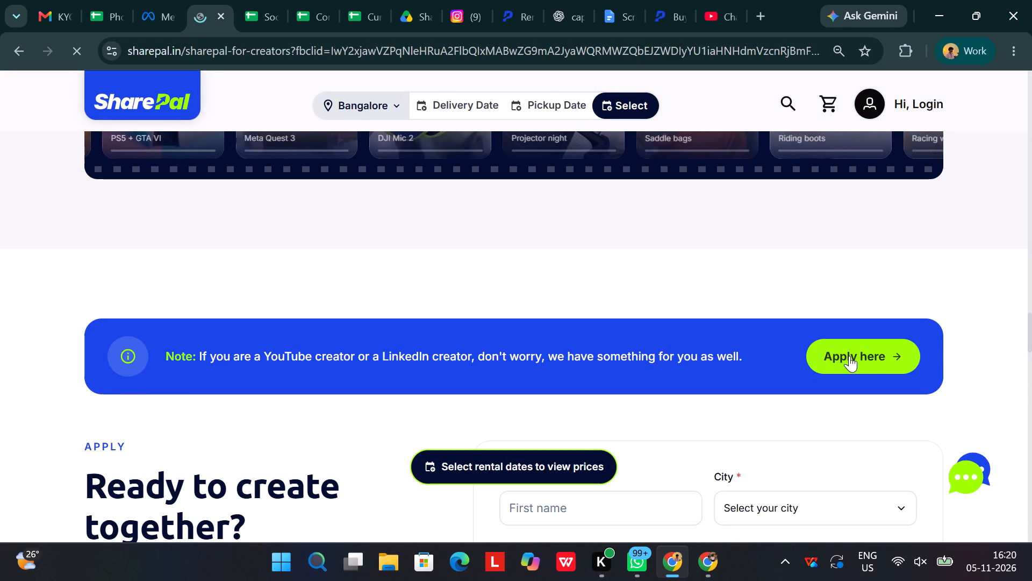
left_click(863, 350)
scroll(459, 350, "down", 3)
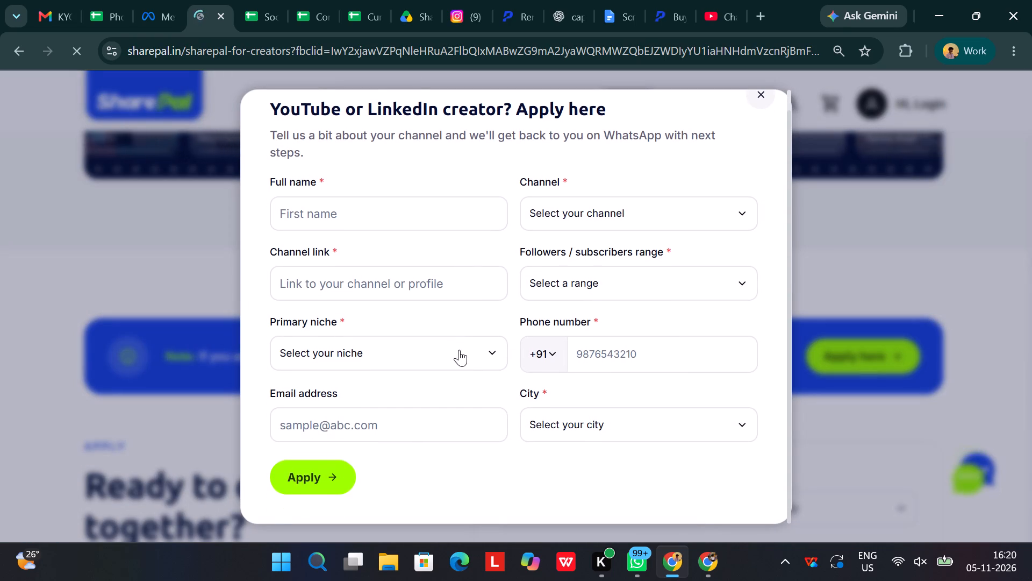
scroll(459, 350, "up", 2)
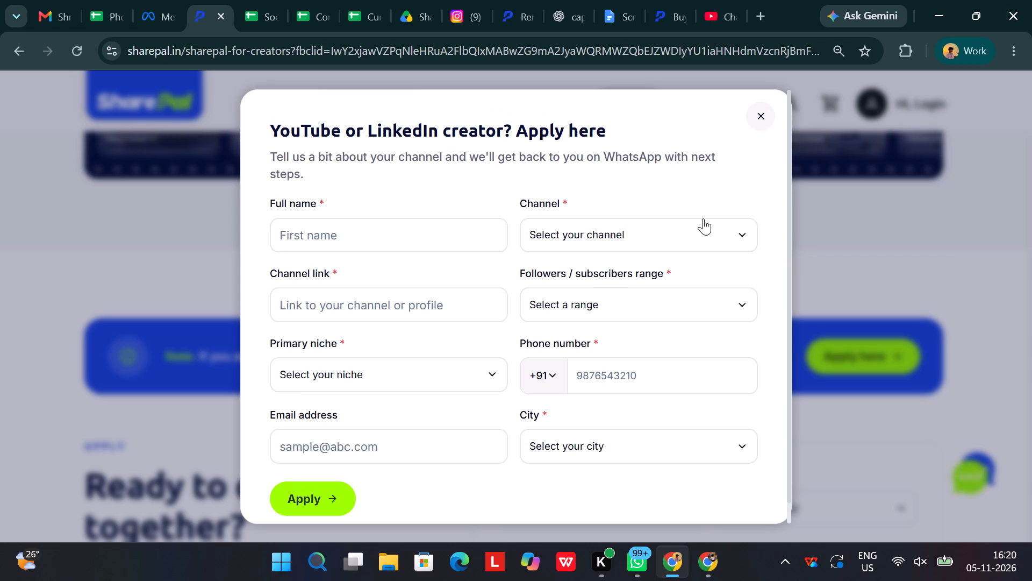
left_click(757, 121)
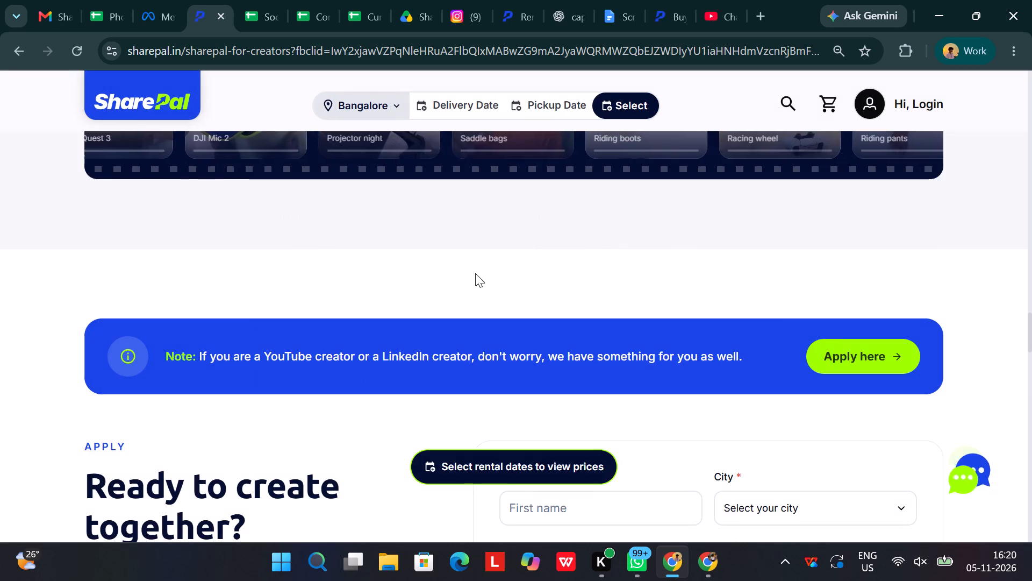
Test the SharePal wallet credit calculator with follower counts of about 13,400, 10,400 and 6,000.
scroll(424, 300, "up", 16)
scroll(424, 300, "down", 3)
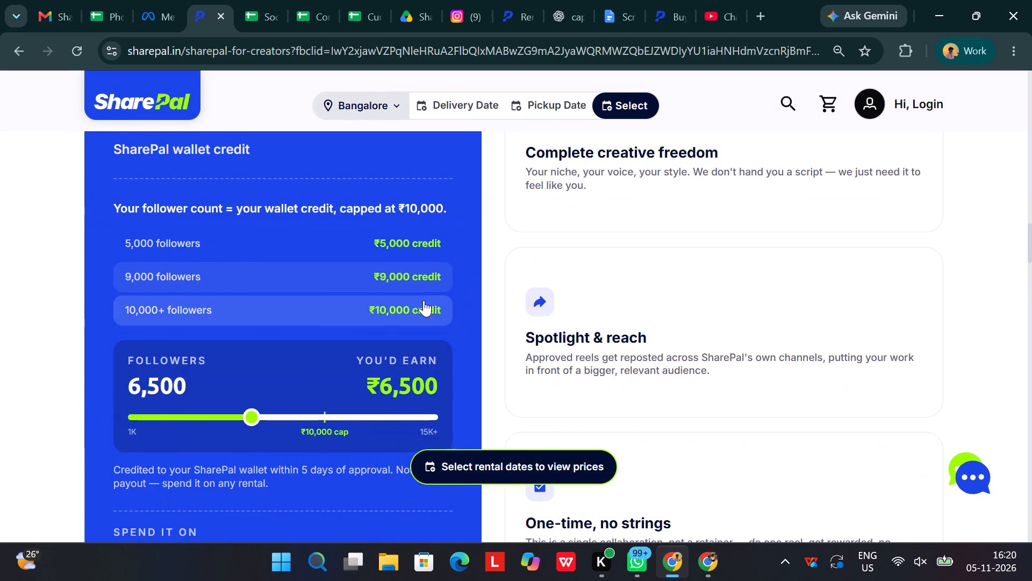
left_click_drag(255, 416, 404, 415)
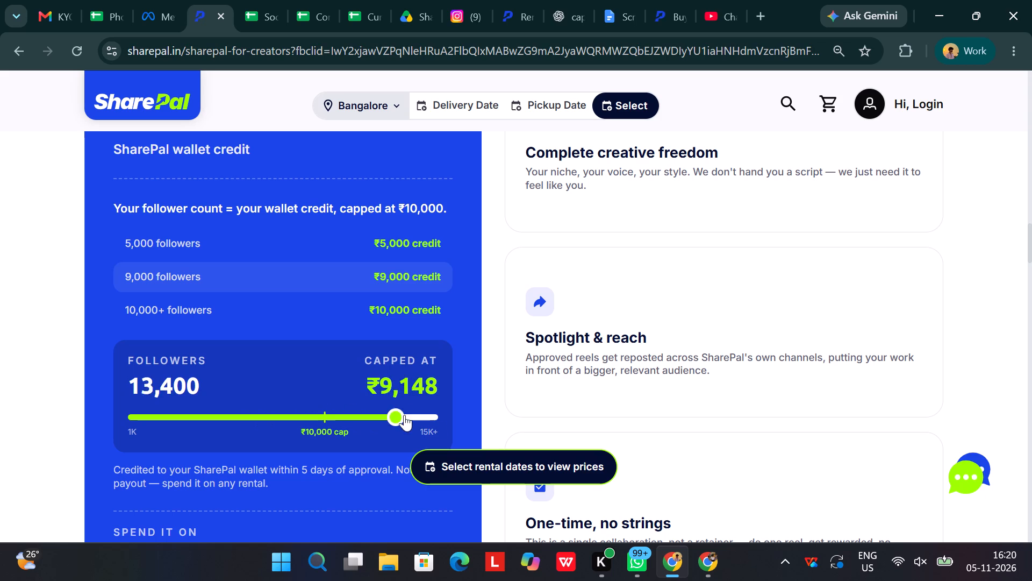
left_click_drag(404, 415, 332, 424)
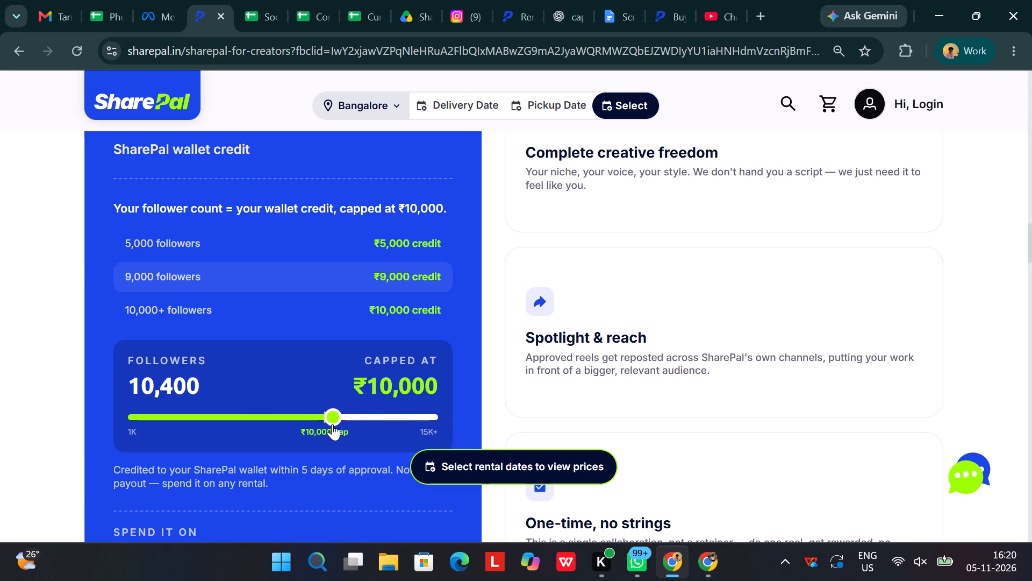
left_click_drag(332, 424, 238, 426)
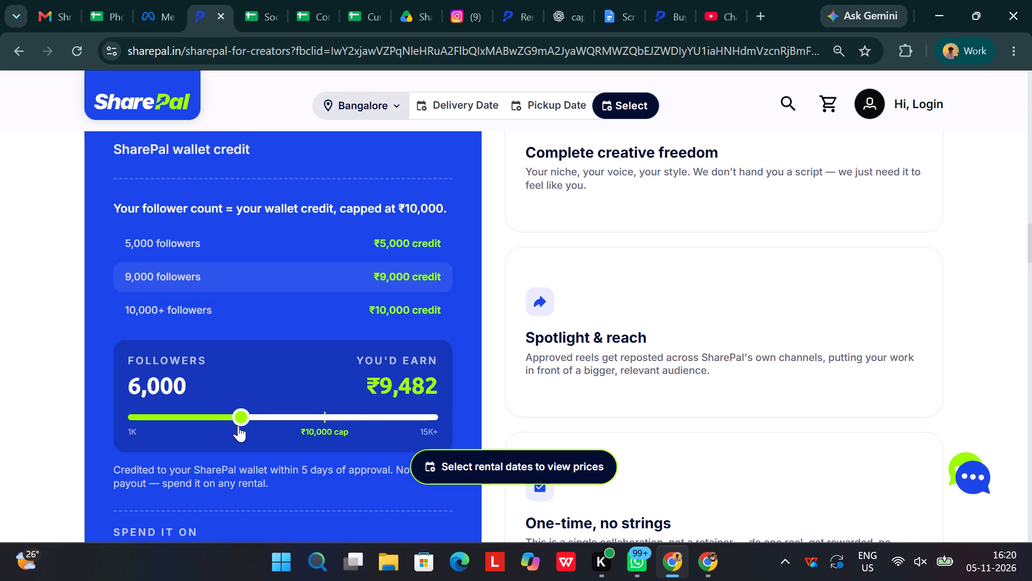
Test the wallet credit calculator at its minimum follower count of 1K.
left_click_drag(238, 426, 102, 424)
Review the SharePal Spotlight creator page's offer, reel deliverable, five-step process and follower-based reward sections.
scroll(89, 362, "up", 15)
scroll(89, 356, "up", 11)
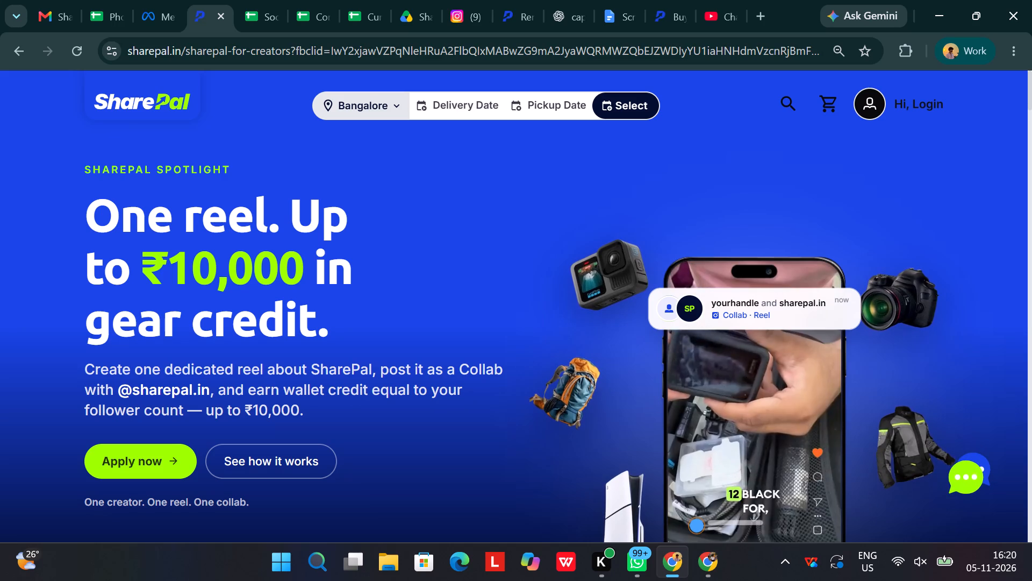
scroll(91, 343, "down", 2)
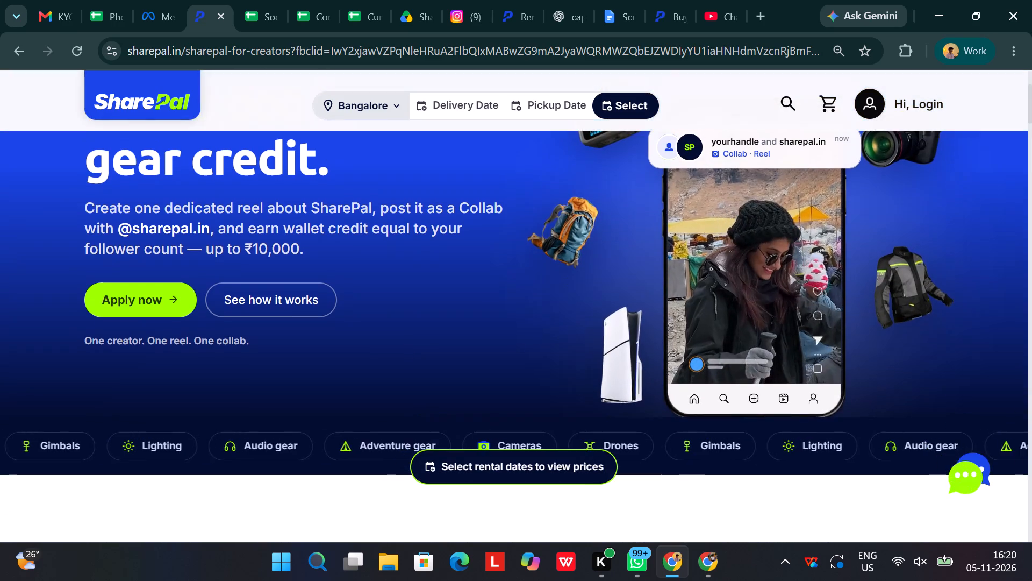
scroll(91, 343, "down", 4)
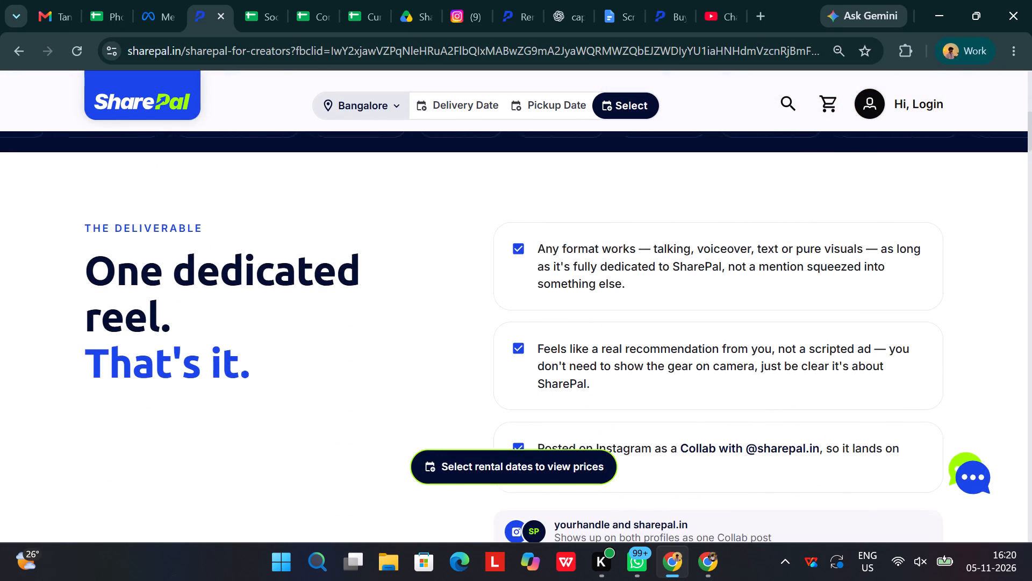
scroll(91, 343, "down", 6)
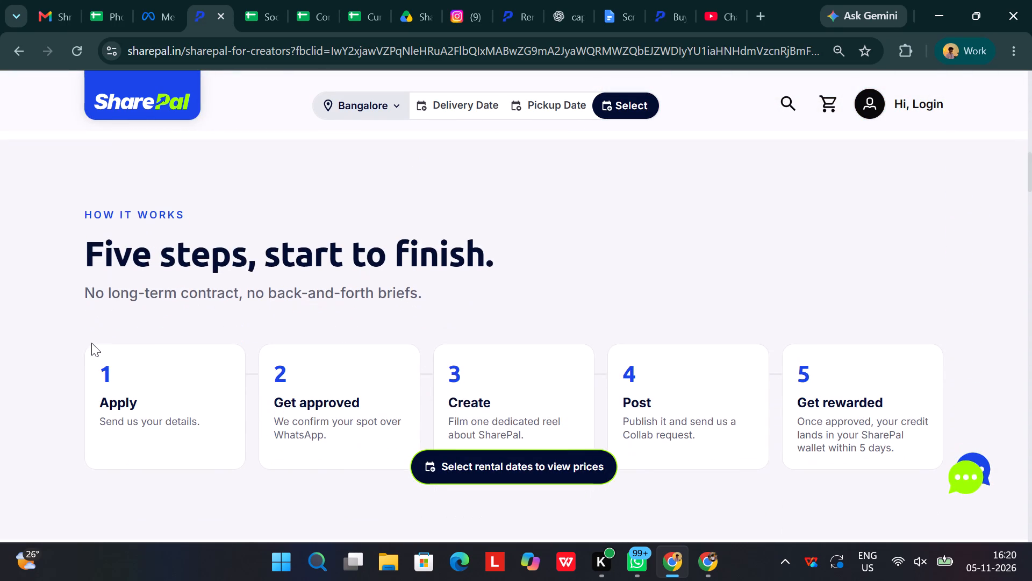
scroll(269, 335, "up", 8)
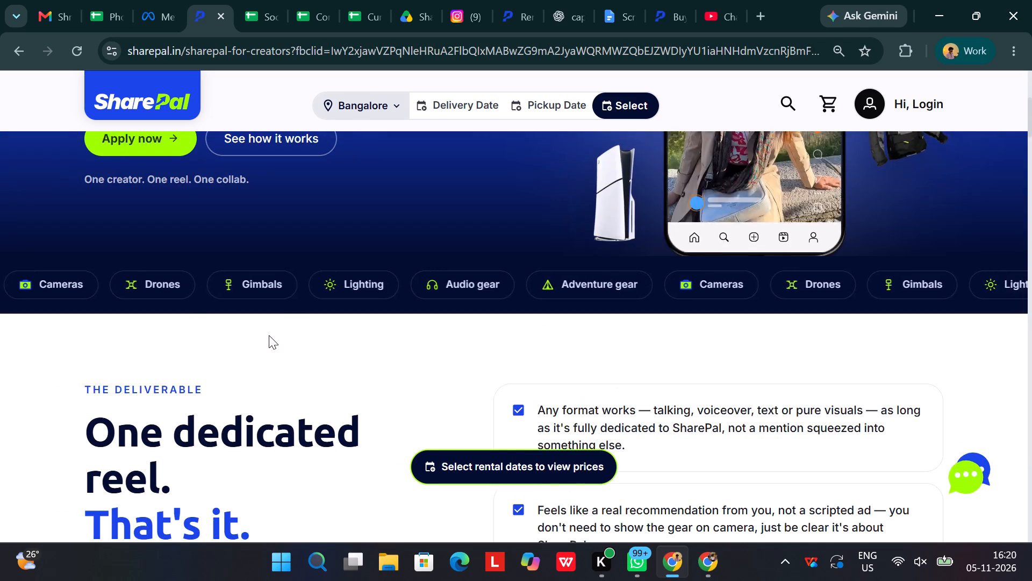
scroll(269, 335, "up", 4)
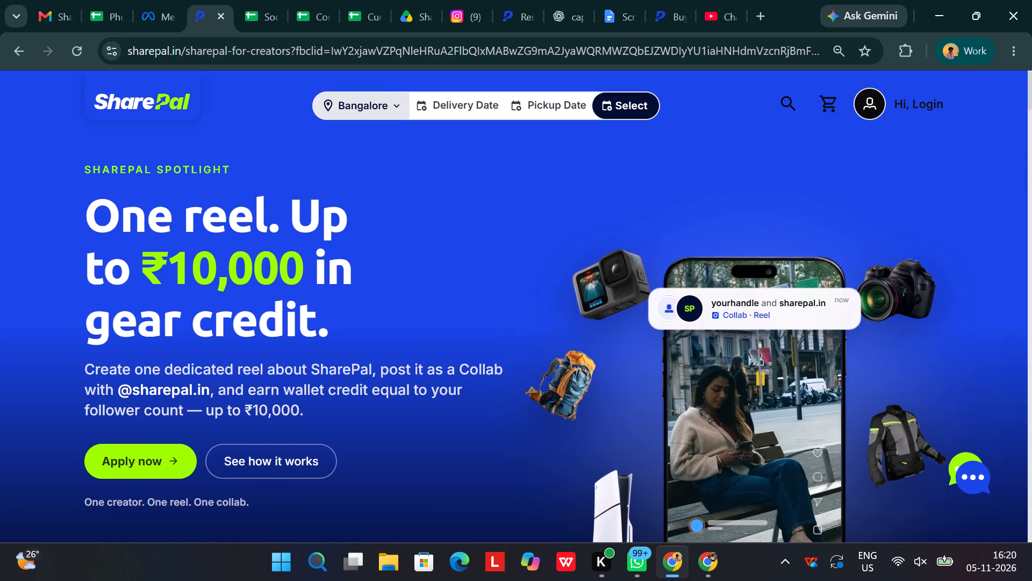
scroll(269, 335, "down", 3)
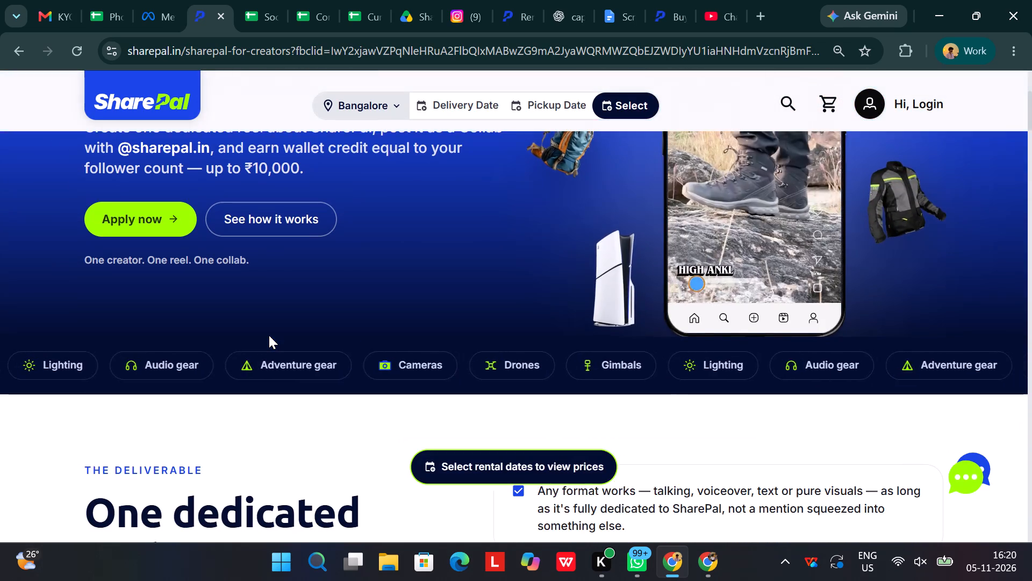
scroll(269, 335, "down", 10)
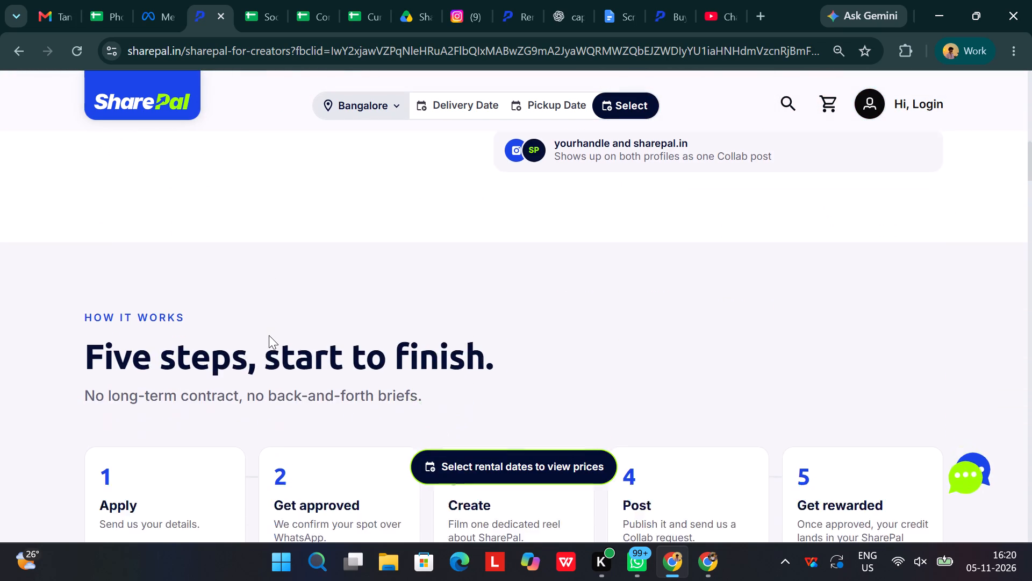
scroll(269, 335, "down", 3)
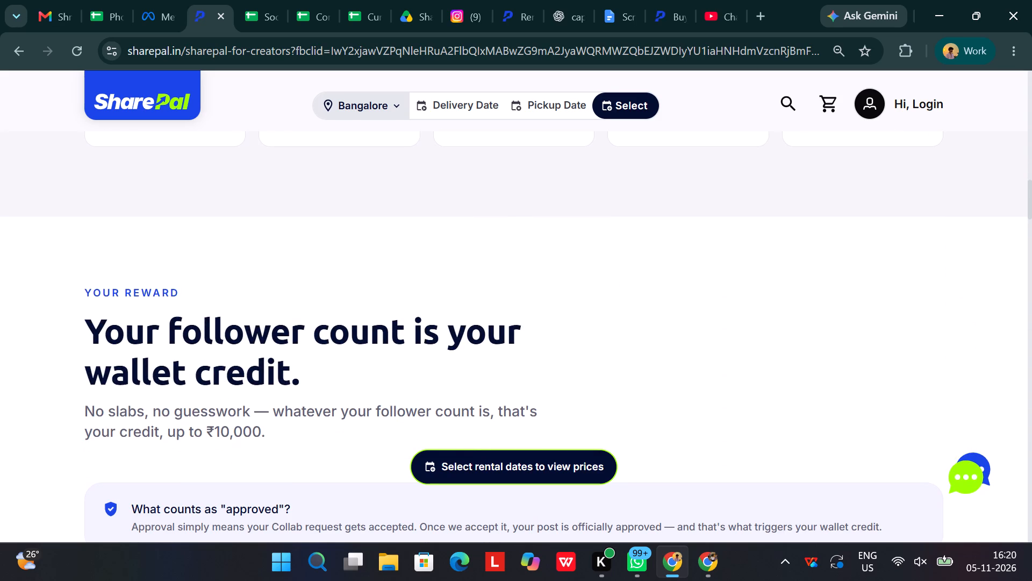
scroll(269, 335, "up", 6)
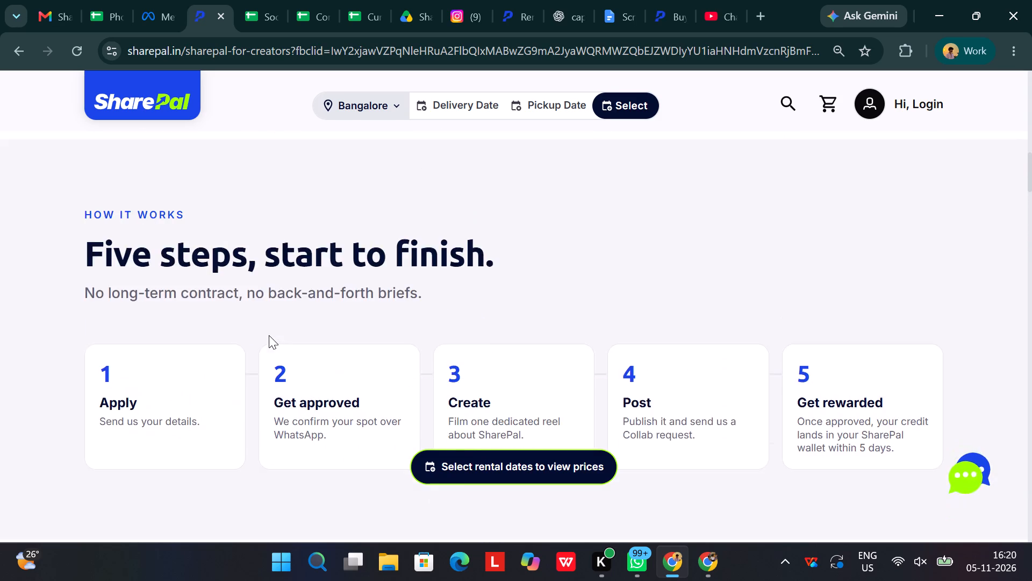
scroll(269, 335, "up", 3)
scroll(269, 335, "down", 10)
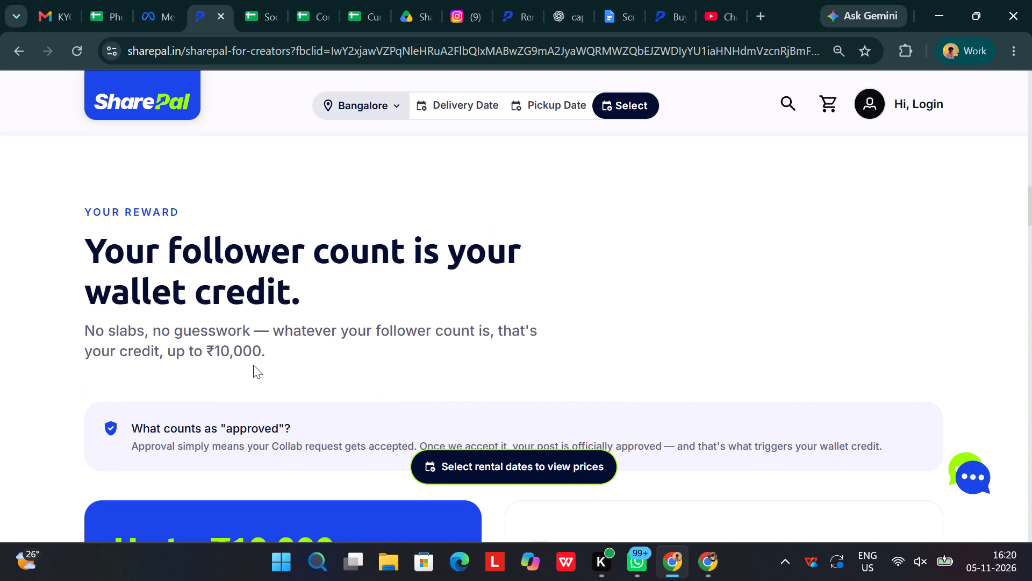
scroll(253, 365, "up", 20)
scroll(253, 365, "up", 3)
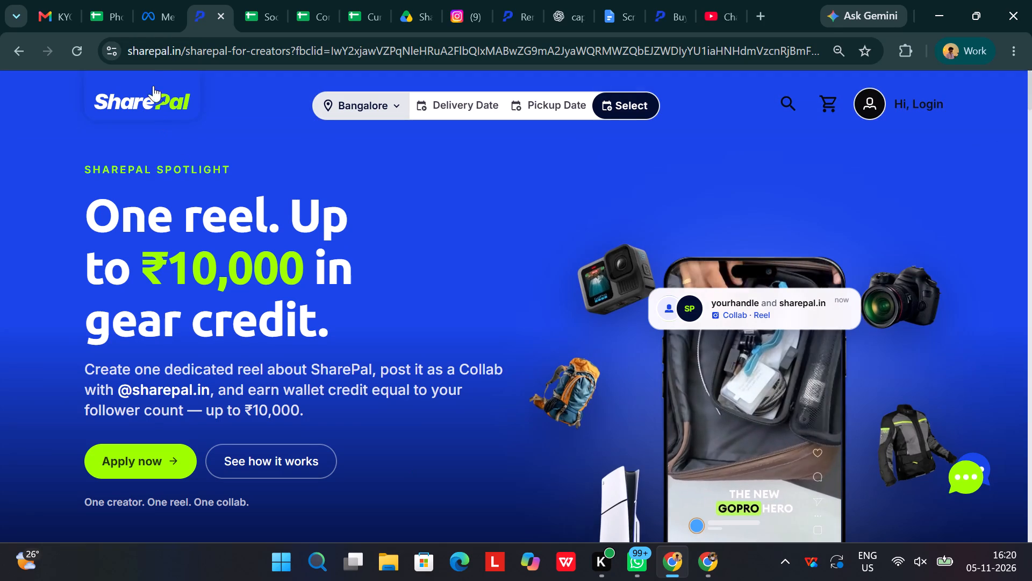
Close the SharePal creators page and return to the creator's Instagram conversation in the Meta business inbox.
left_click(219, 13)
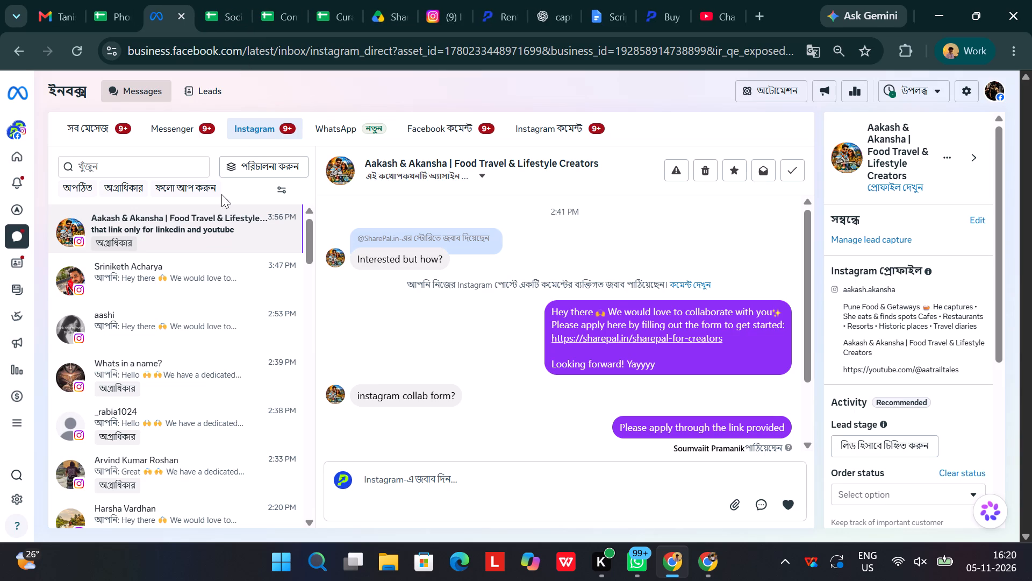
scroll(195, 284, "up", 4)
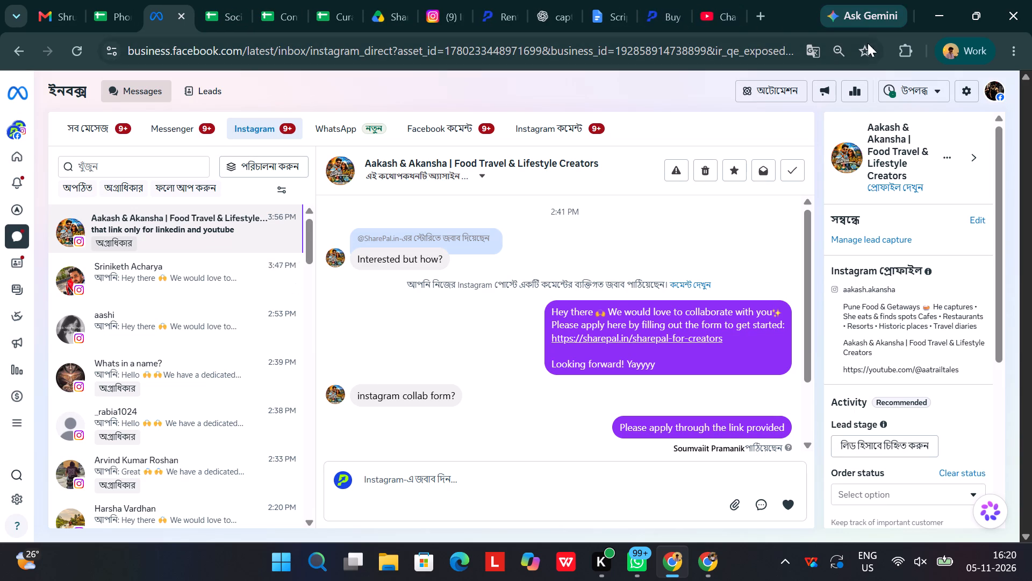
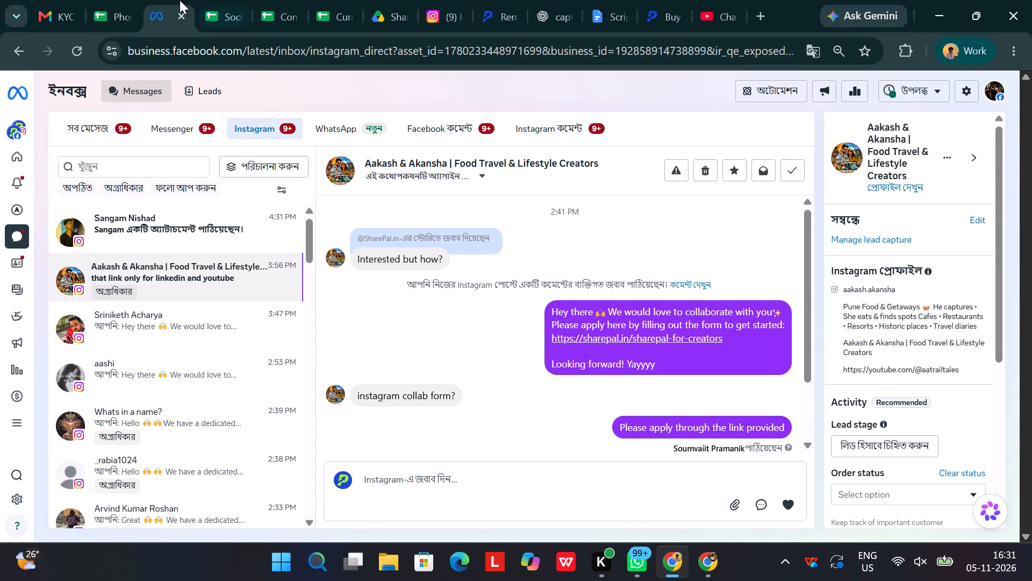
Return to the Gmail chat with Shruti to check the latest request about the content plan.
left_click(45, 0)
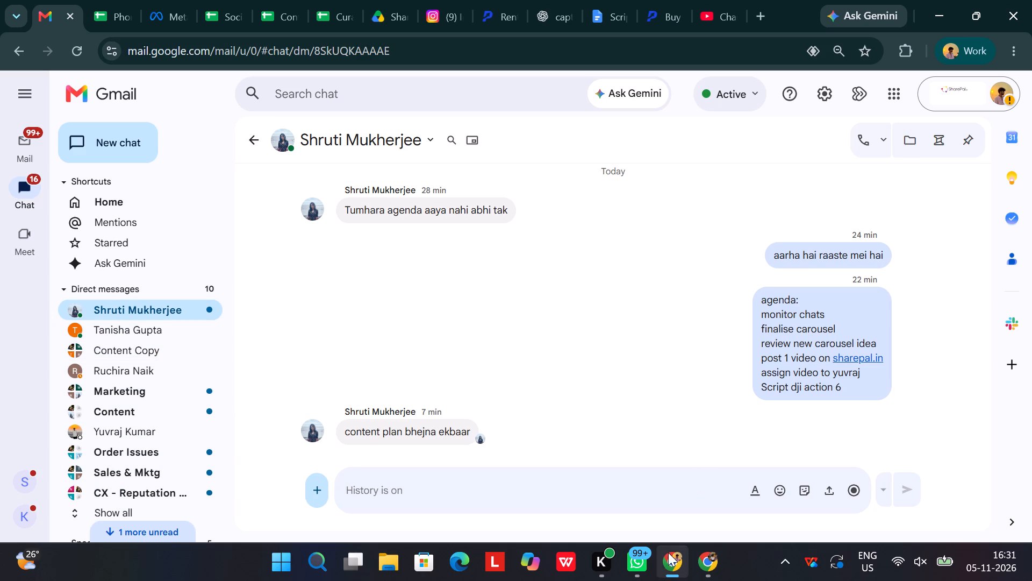
Switch to the other Chrome window and review the Stories and Reels sheets of SharePal November Content Calendar 2026.
left_click(706, 562)
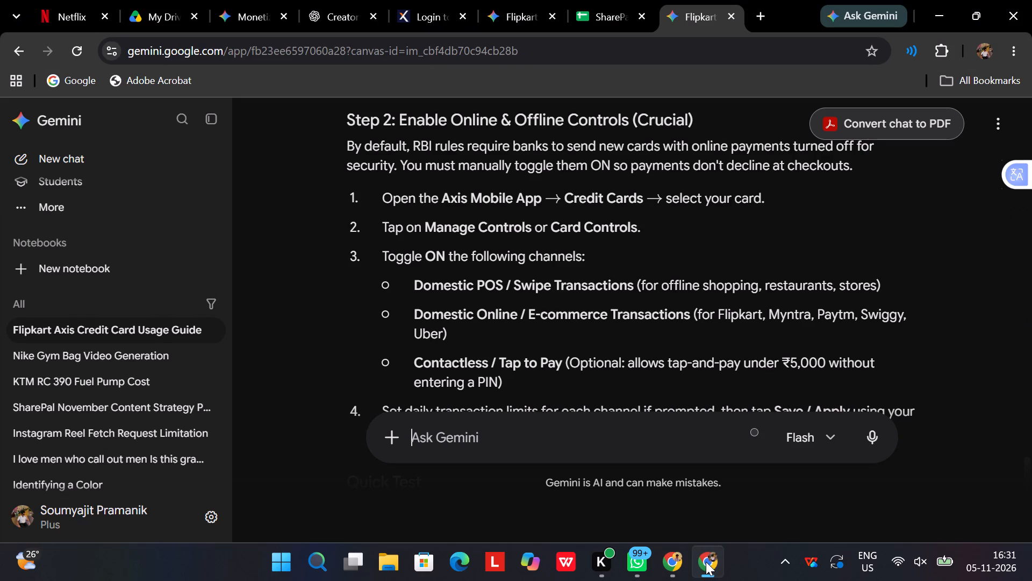
left_click(621, 0)
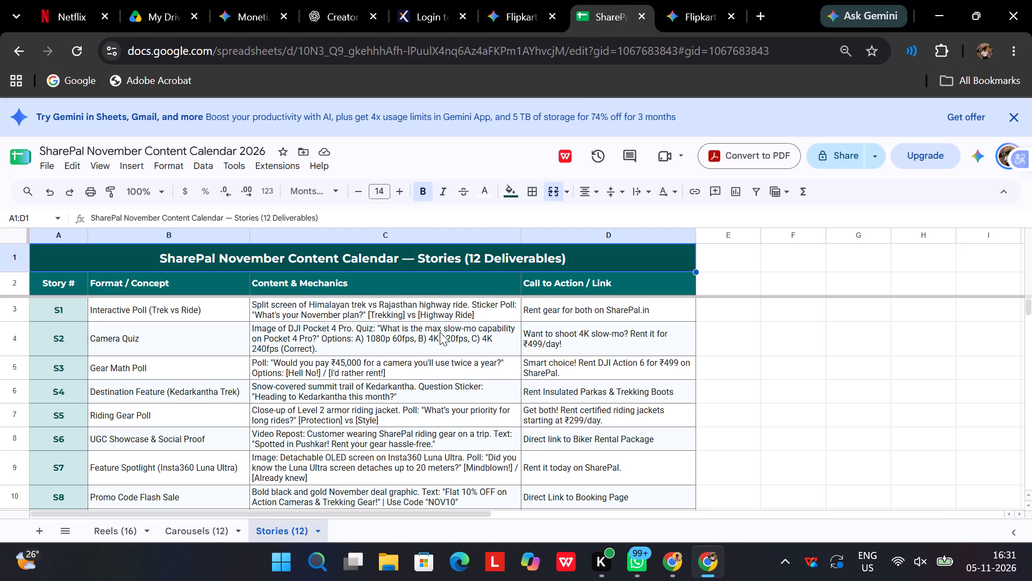
scroll(440, 332, "down", 4)
scroll(440, 332, "up", 9)
left_click(112, 523)
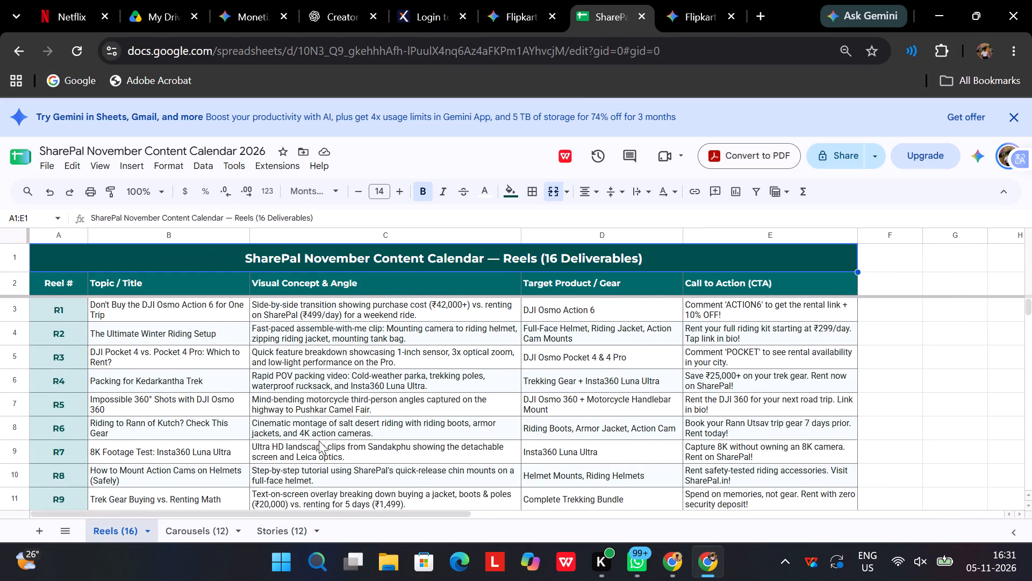
scroll(319, 441, "down", 4)
scroll(319, 441, "up", 8)
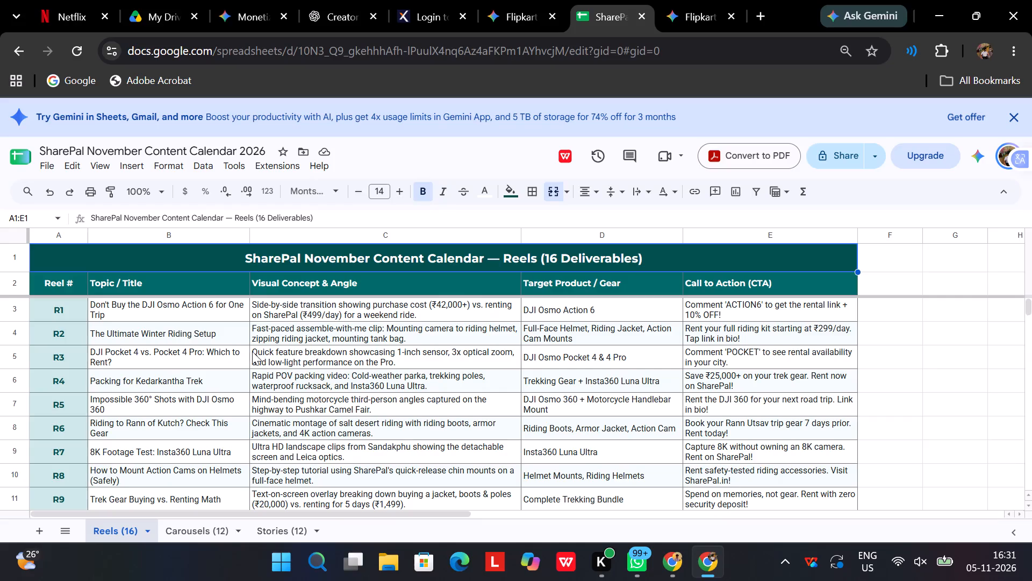
Bring up the file options for the SharePal November Content Calendar 2026 spreadsheet.
left_click(51, 162)
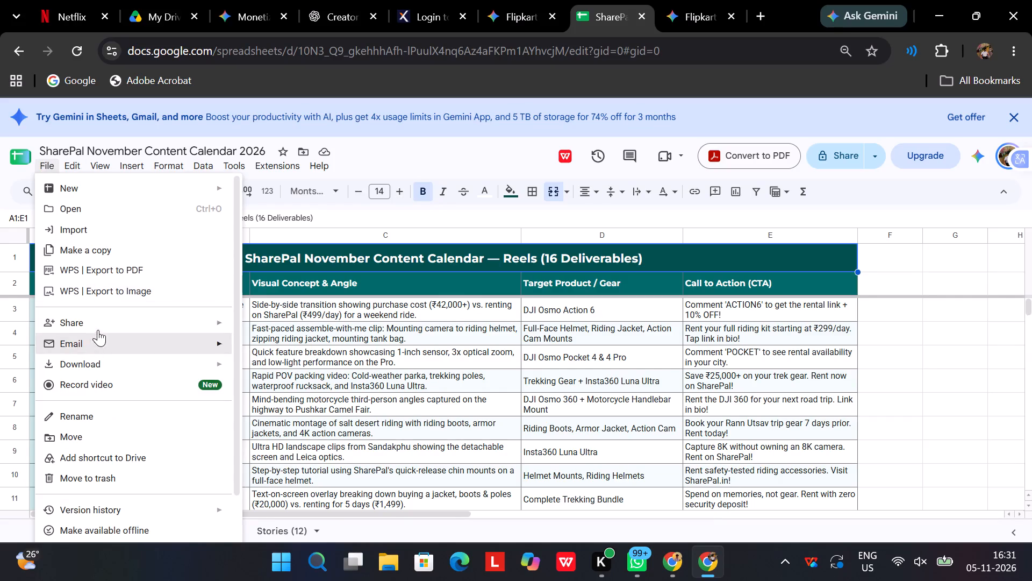
Share the SharePal November Content Calendar 2026 spreadsheet with anyone who has the link as viewer, and copy its link.
left_click(259, 325)
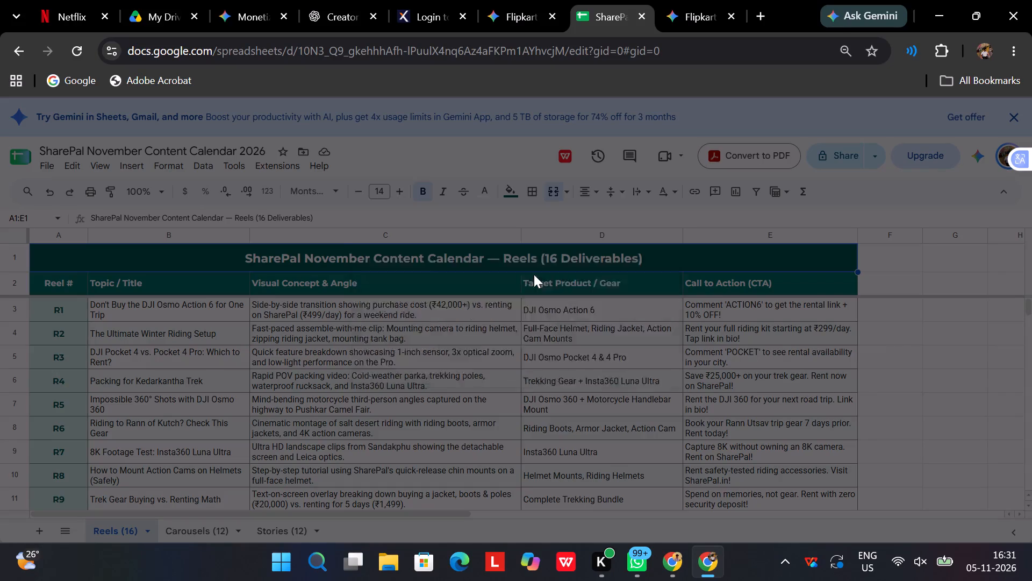
left_click(431, 380)
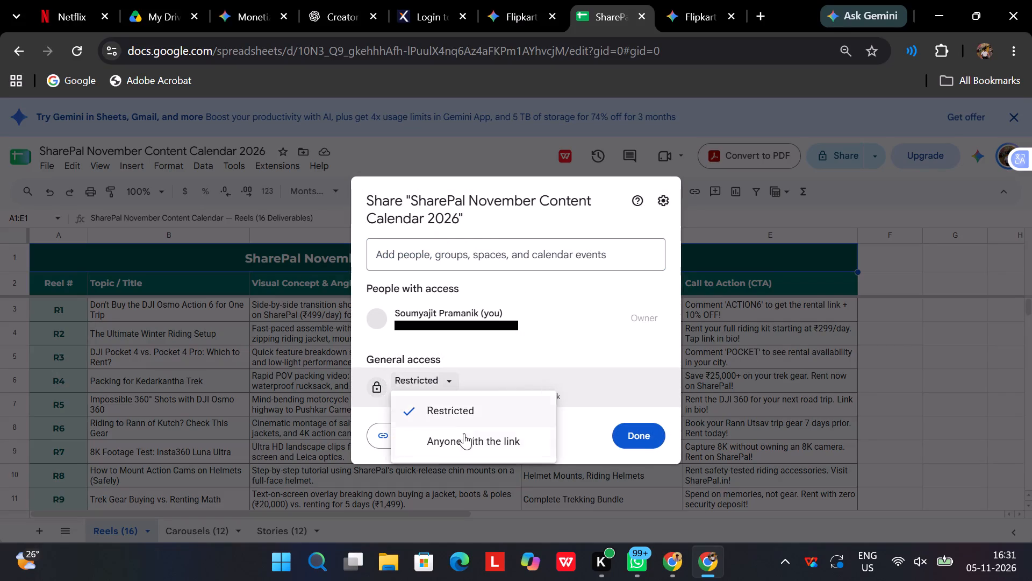
left_click(464, 440)
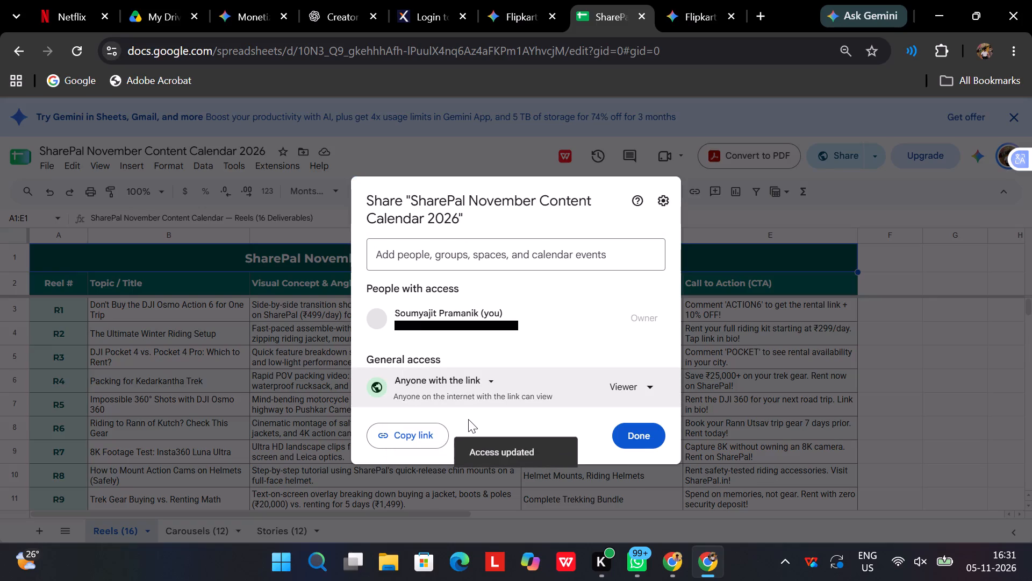
left_click(424, 433)
left_click(654, 437)
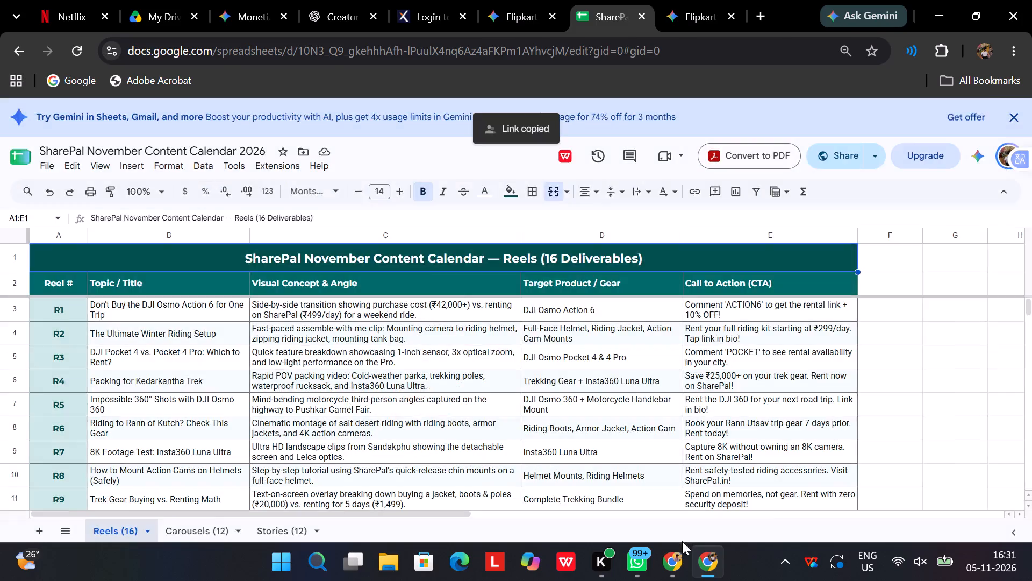
Open the copied content calendar link in a new tab of the Work profile's browser window.
left_click(680, 554)
left_click(761, 15)
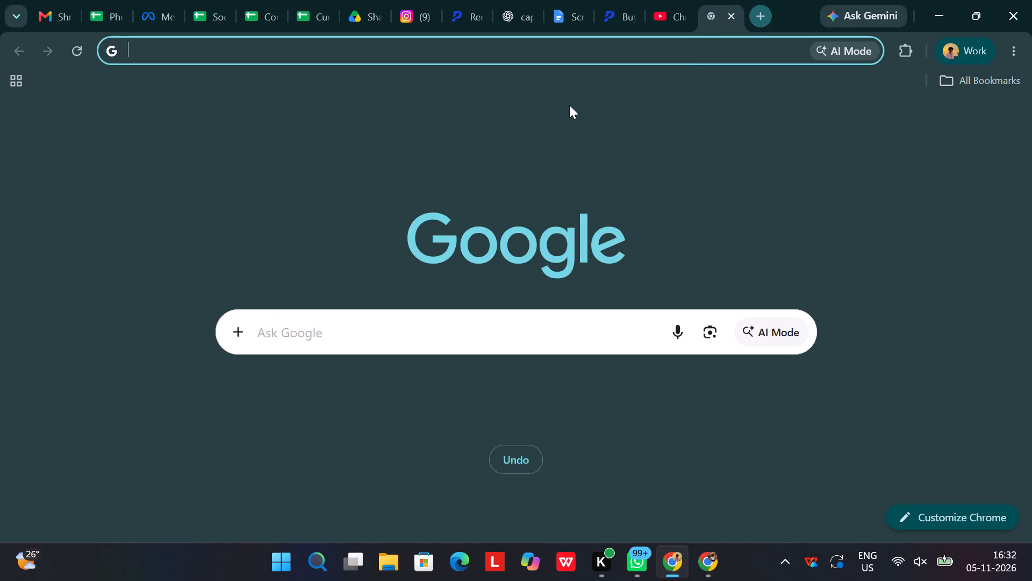
key("ctrl+v")
key("Return")
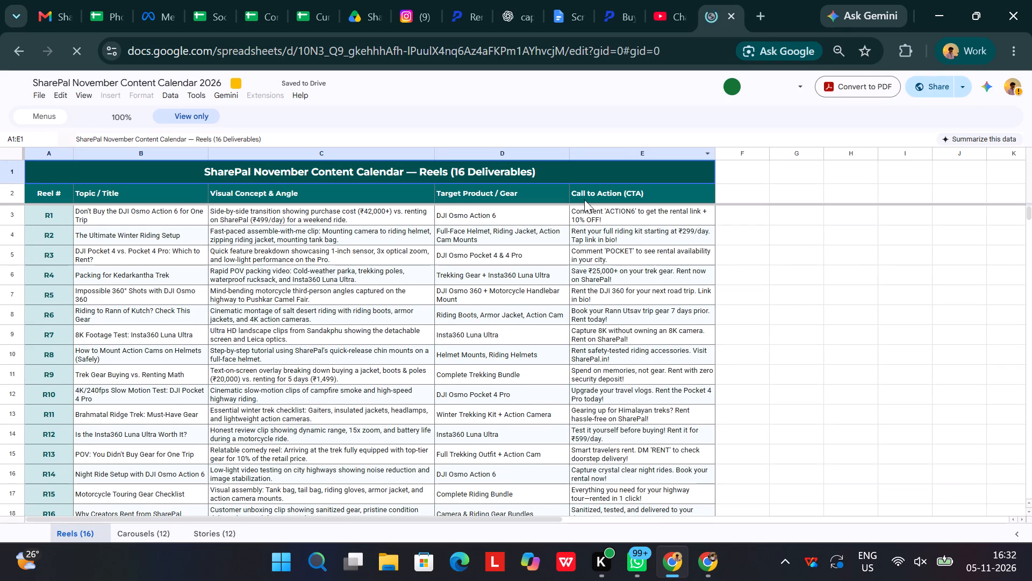
Return to the personal profile's browser window and close the SharePal November Content Calendar 2026 tab there.
left_click(698, 566)
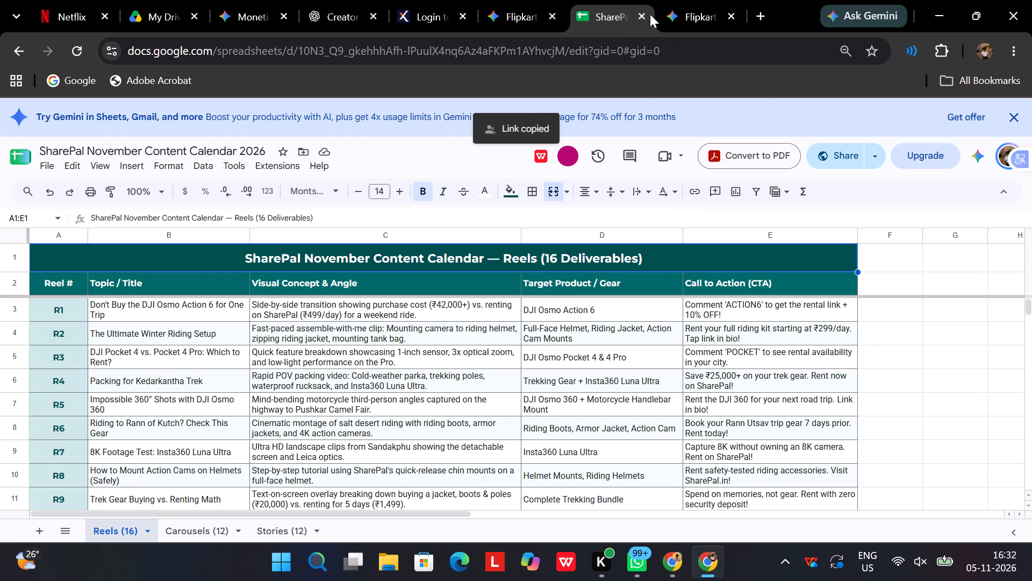
left_click(647, 15)
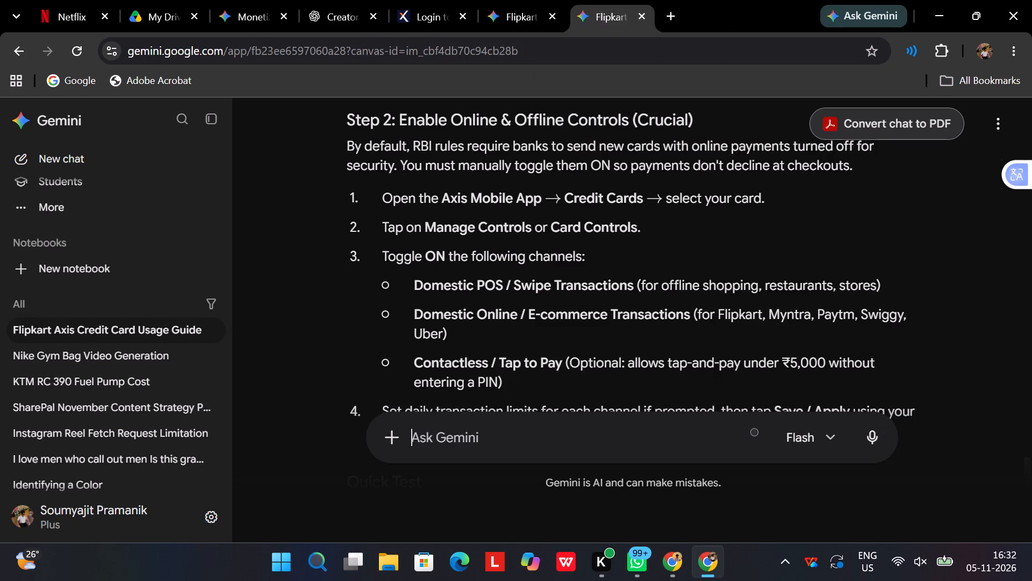
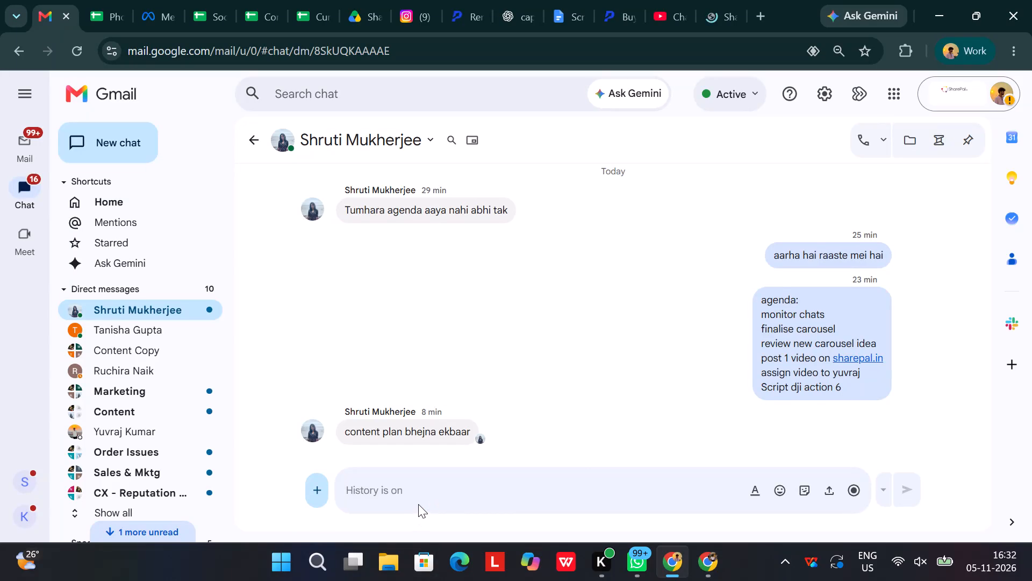
Send the copied SharePal November Content Calendar 2026 link in the open direct message chat, answering the content plan request.
key("ctrl+v")
left_click(505, 430)
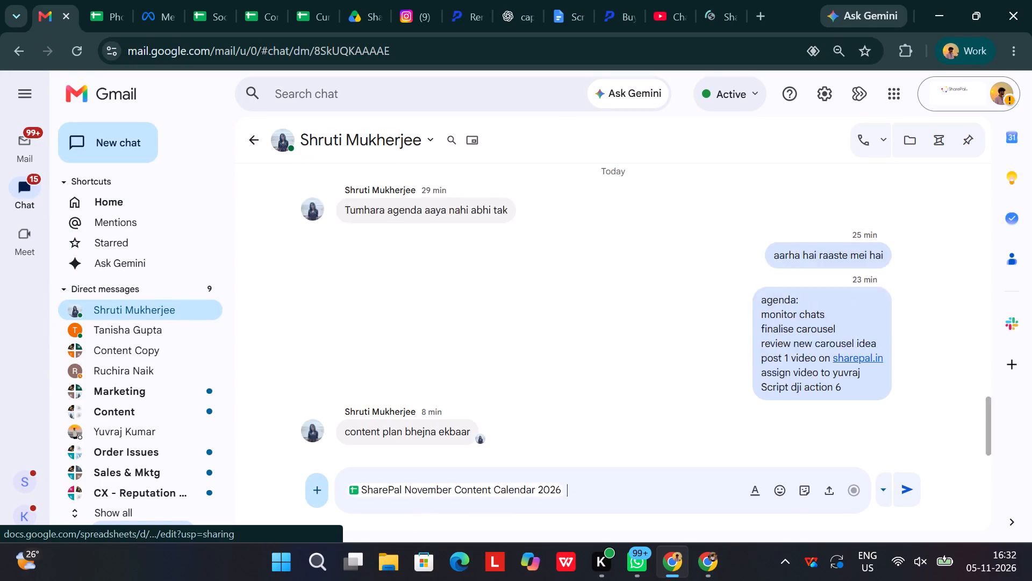
left_click(907, 493)
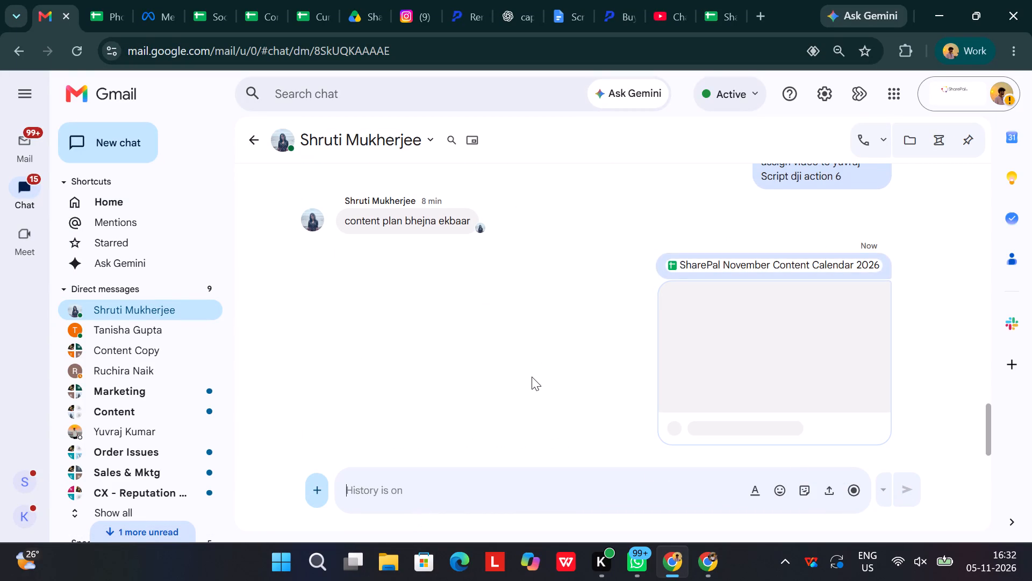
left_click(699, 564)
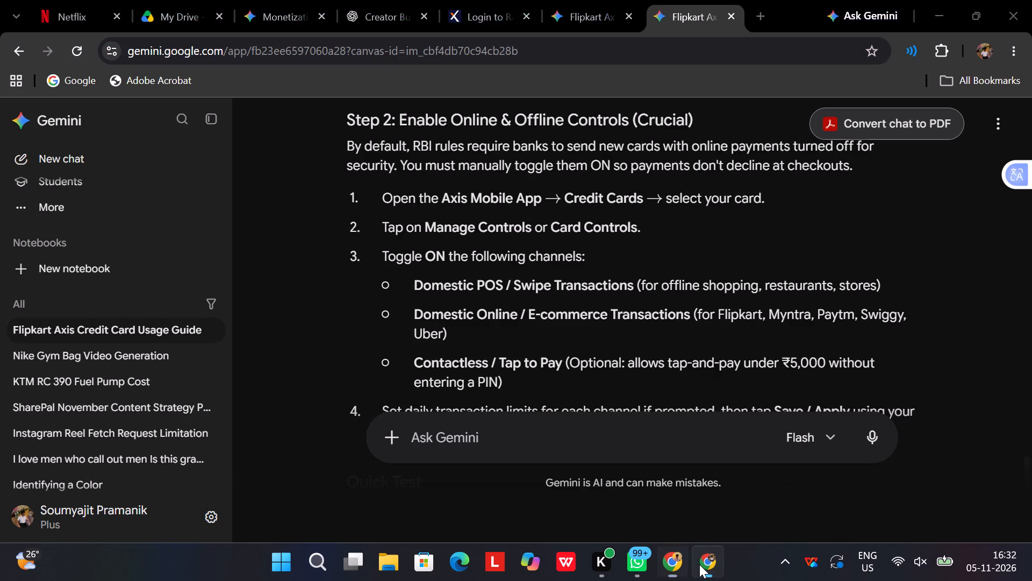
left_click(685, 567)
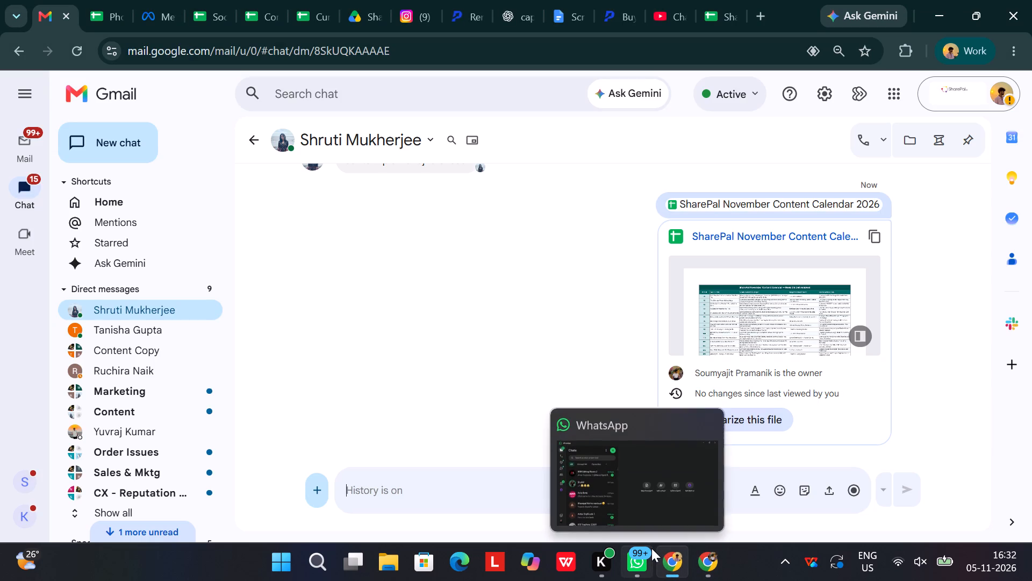
Open the SharePal November Content Calendar 2026 tab and move it among the other spreadsheet tabs near the start of the tab row.
left_click(717, 14)
left_click_drag(714, 14, 239, 0)
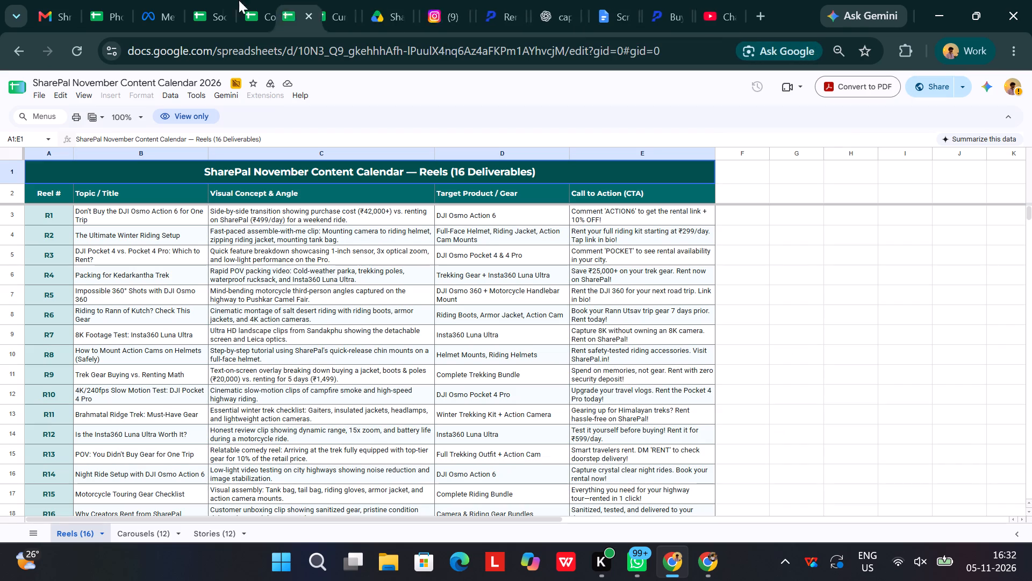
Move the SharePal November Content Calendar 2026 tab directly after the Gmail tab.
left_click_drag(239, 0, 120, 0)
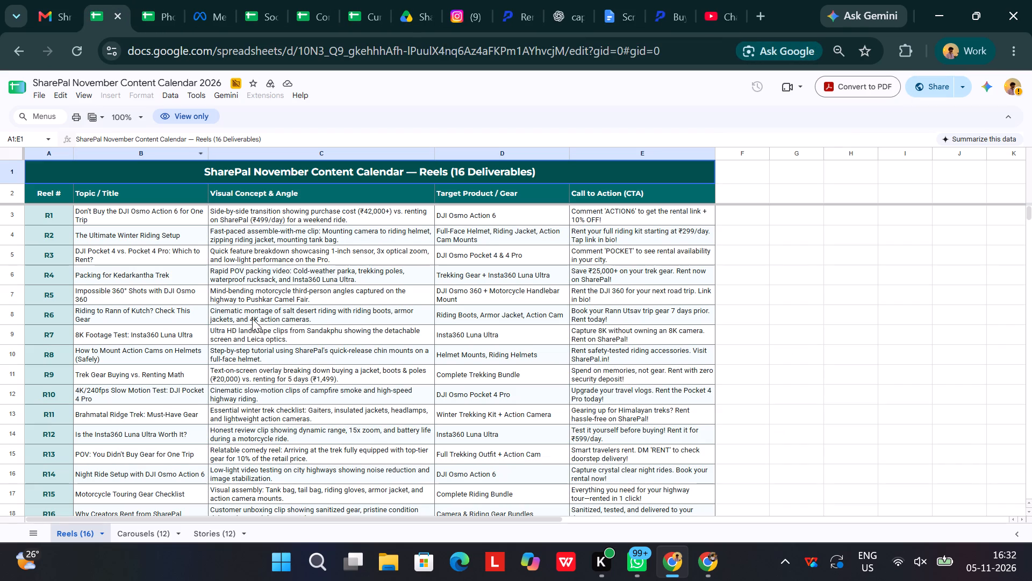
Review the Reels, Stories and Carousels sheets of the SharePal November Content Calendar 2026.
scroll(252, 318, "up", 2)
scroll(252, 318, "down", 3)
scroll(252, 318, "up", 5)
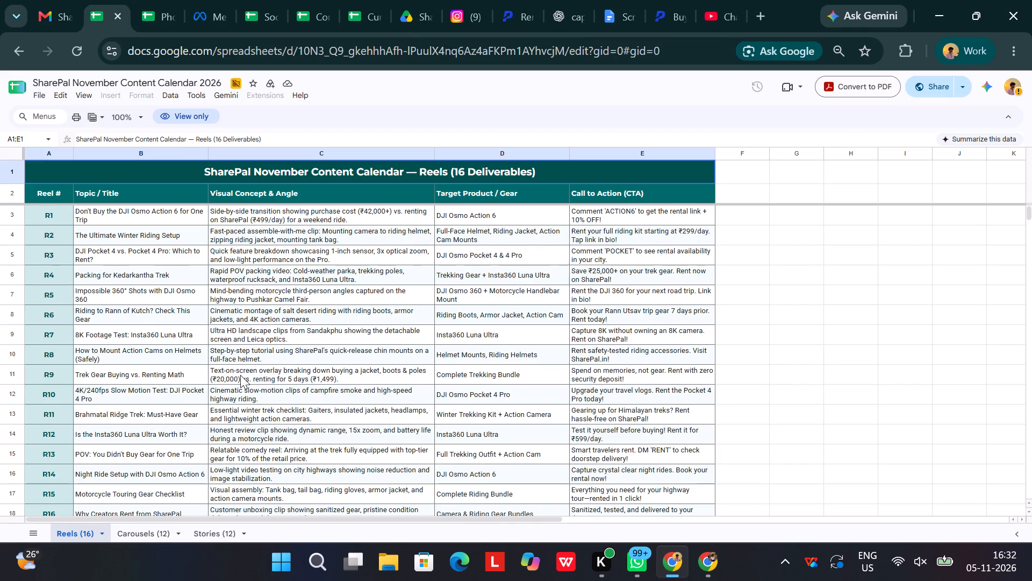
left_click(154, 528)
left_click(212, 536)
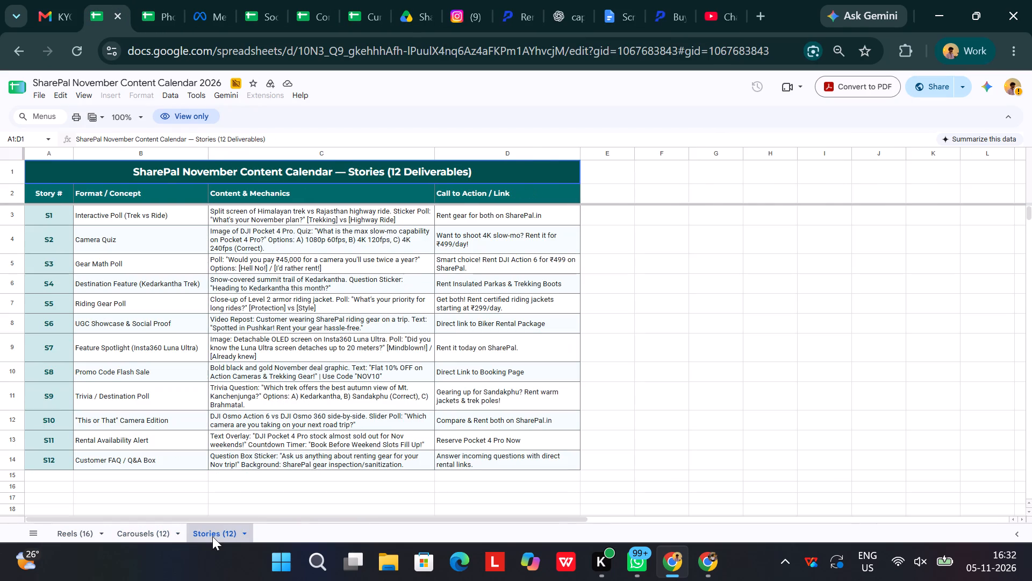
left_click(141, 535)
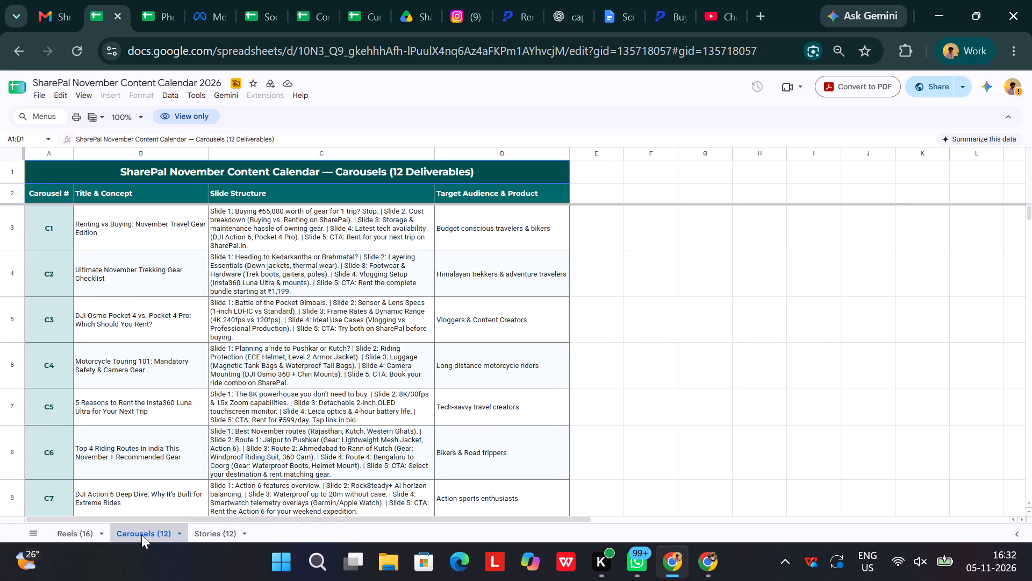
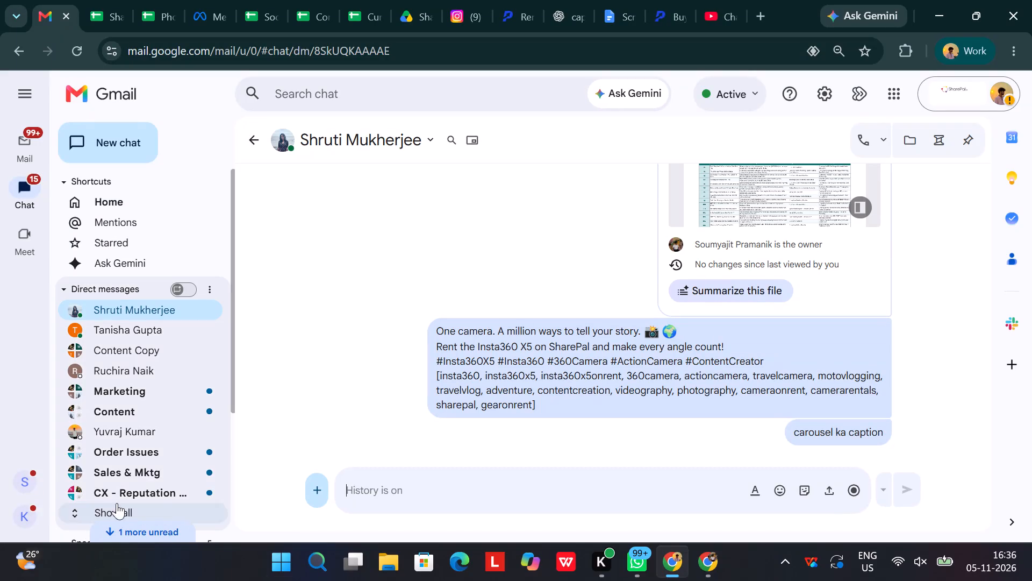
Find the INSTA360 X4 RESALE.MOV raw video in the external contact's direct message chat, open it and copy its Drive link.
left_click(132, 424)
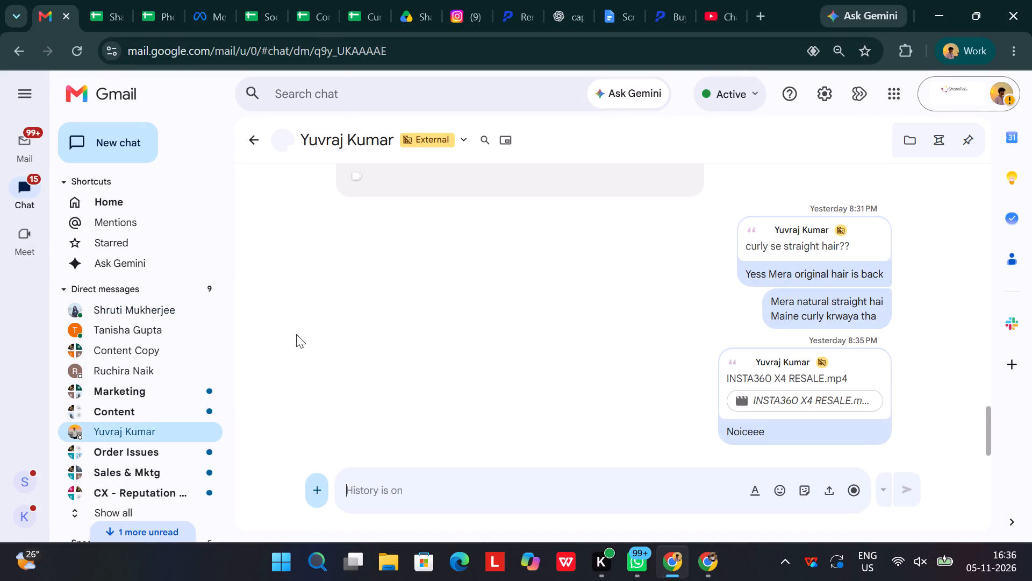
scroll(726, 340, "up", 4)
scroll(686, 325, "down", 8)
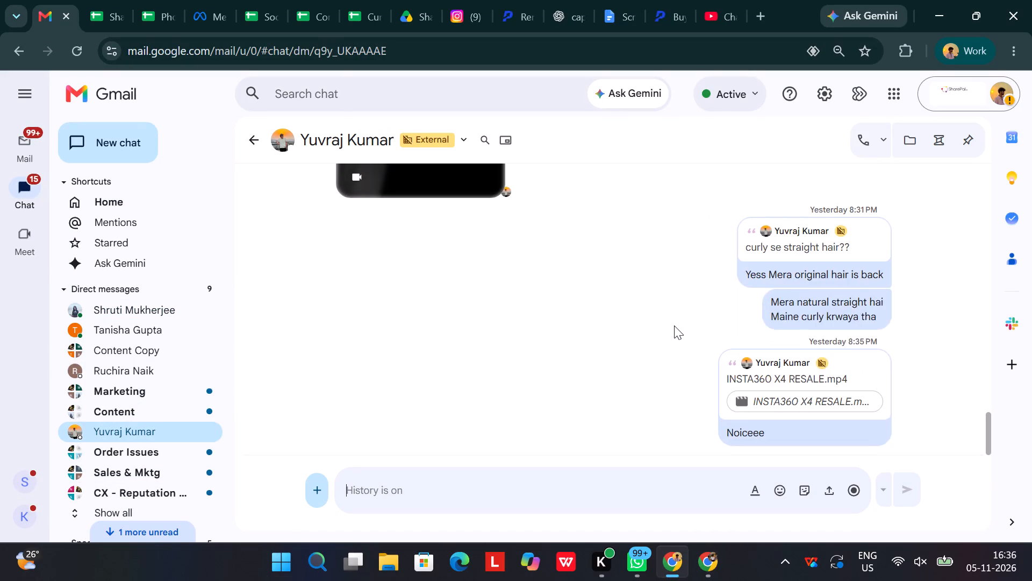
scroll(674, 325, "down", 1)
scroll(656, 330, "up", 8)
scroll(613, 338, "up", 6)
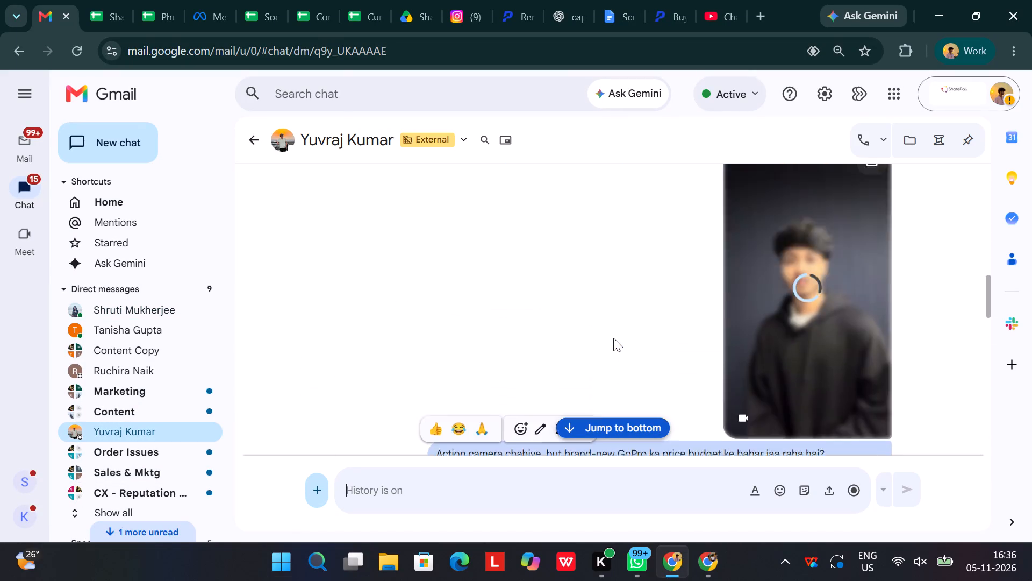
scroll(613, 338, "up", 6)
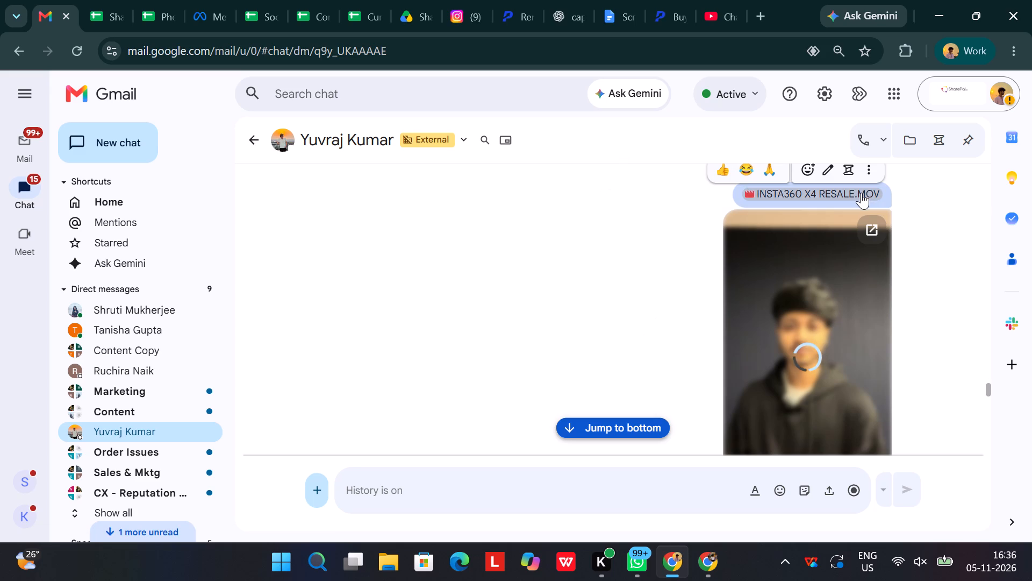
left_click(861, 193)
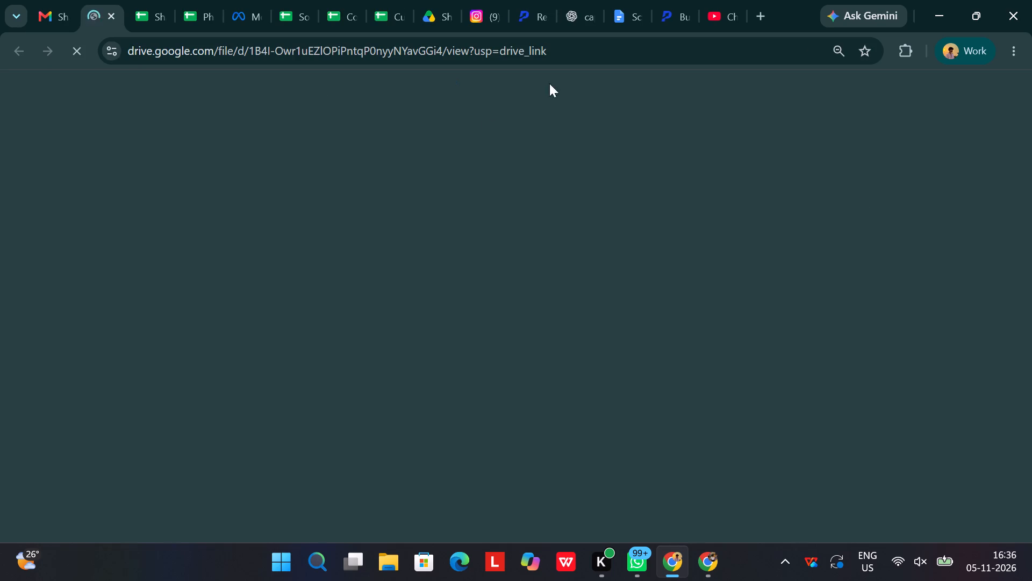
left_click(606, 54)
key("ctrl+c")
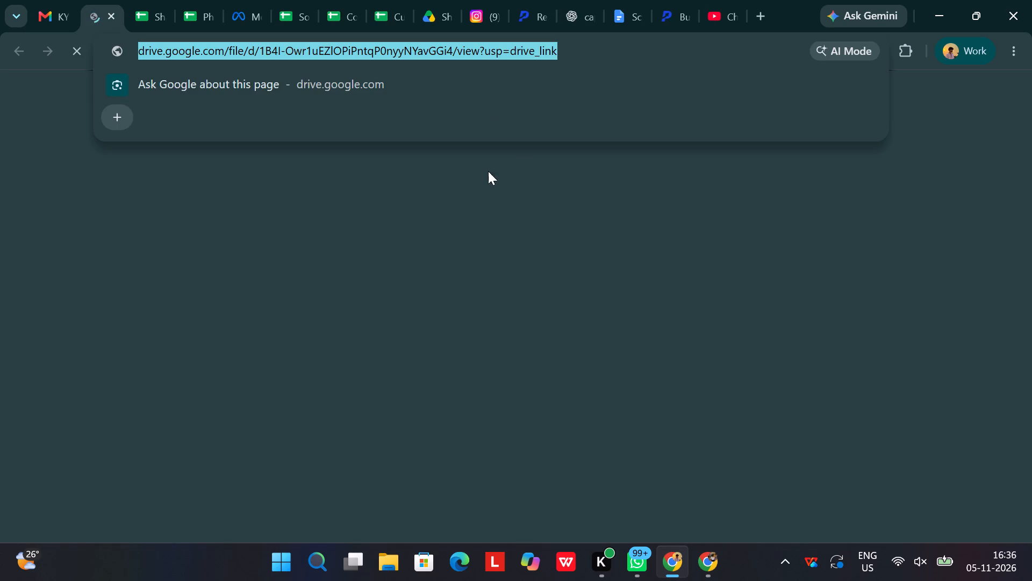
left_click(481, 175)
Paste the raw video link into cell A51 of the Curation Editss created sheet and convert it to a file chip.
left_click(387, 0)
left_click(84, 289)
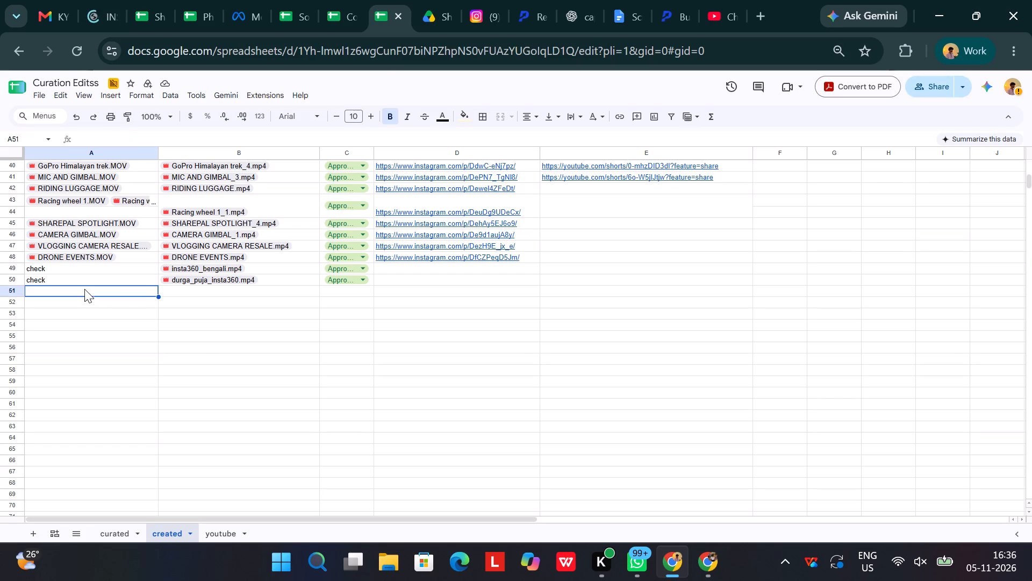
key("ctrl+v")
left_click(192, 276)
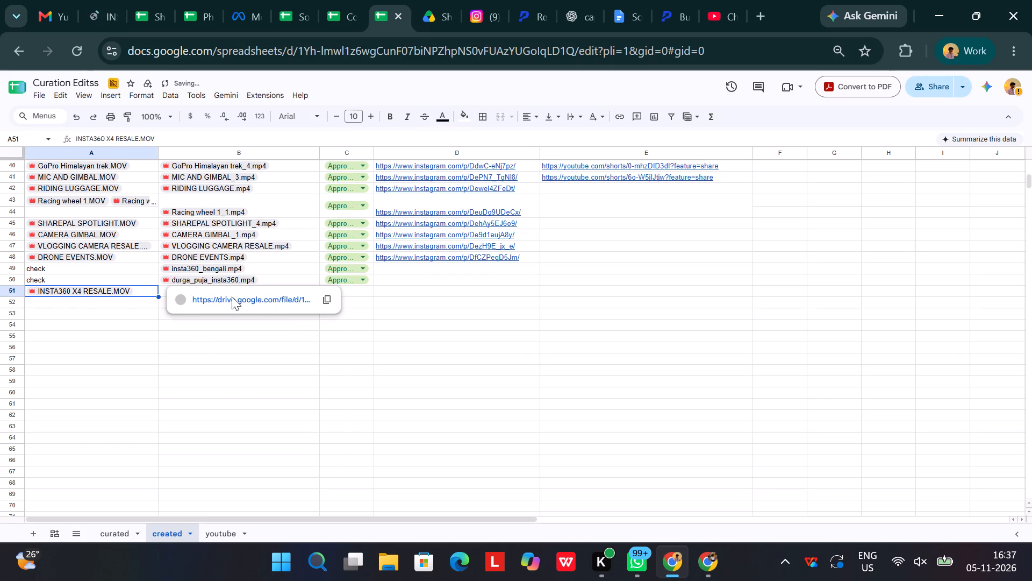
left_click(372, 281)
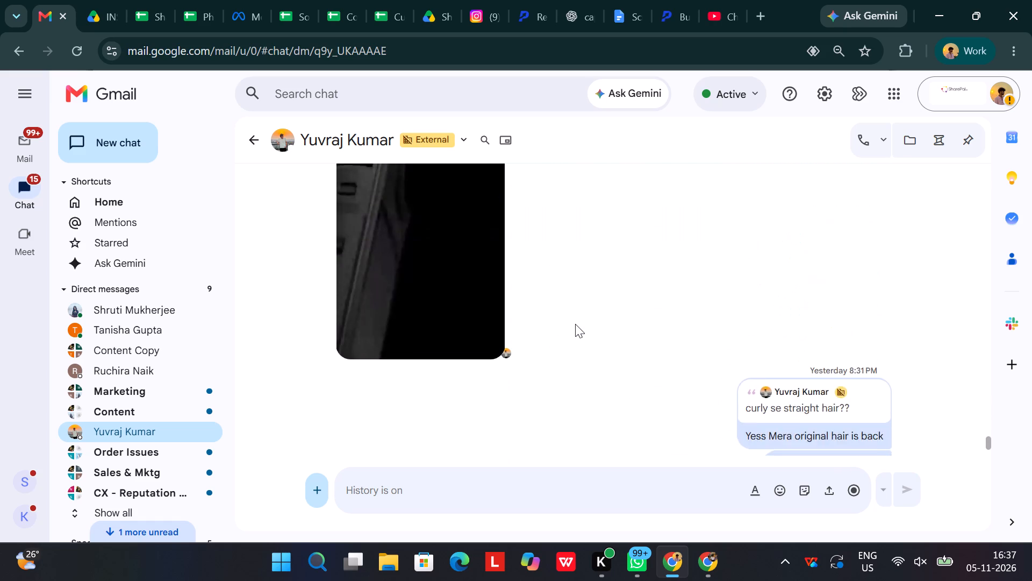
scroll(575, 324, "up", 2)
left_click(439, 209)
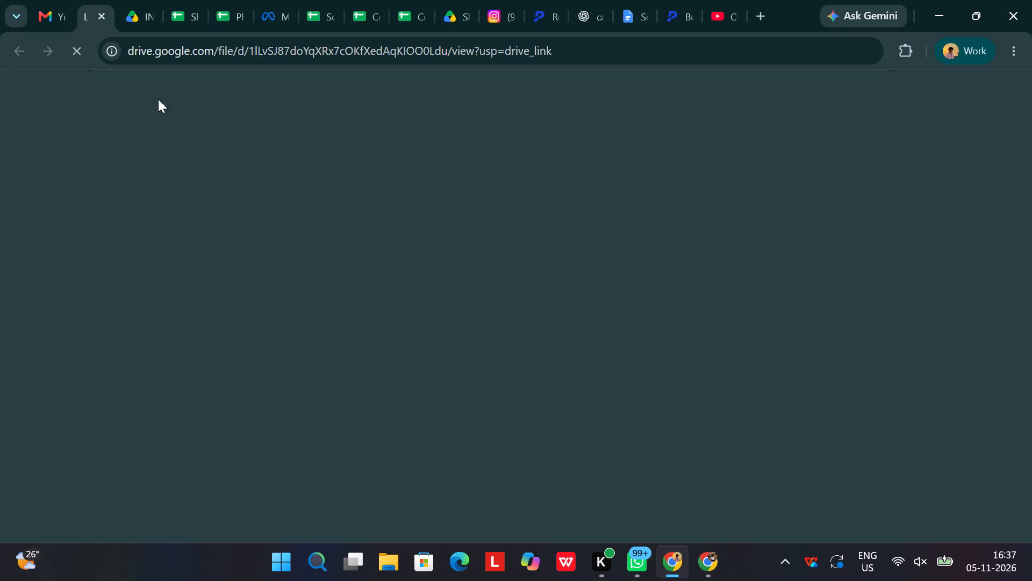
left_click(143, 23)
left_click(154, 16)
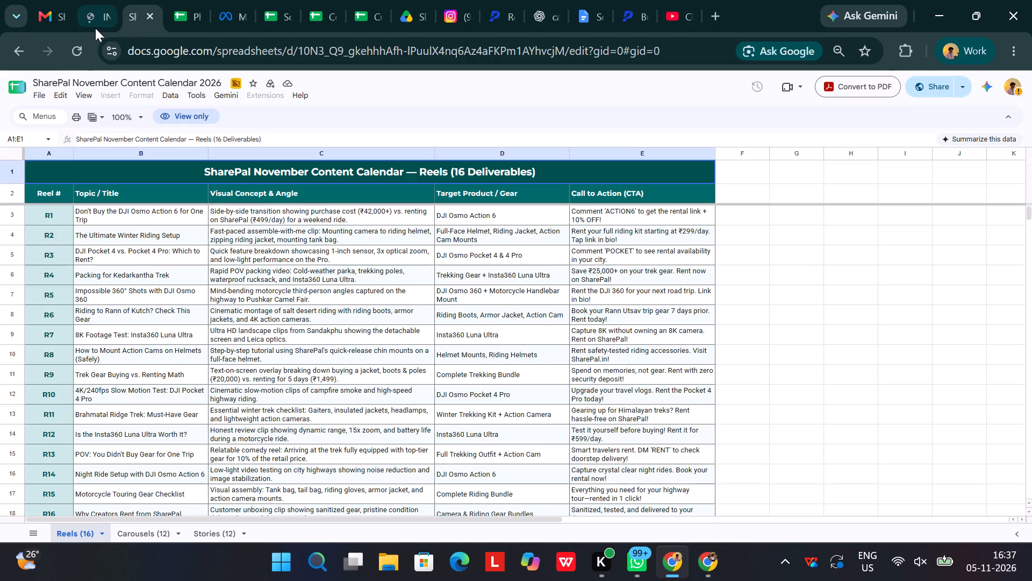
left_click(96, 25)
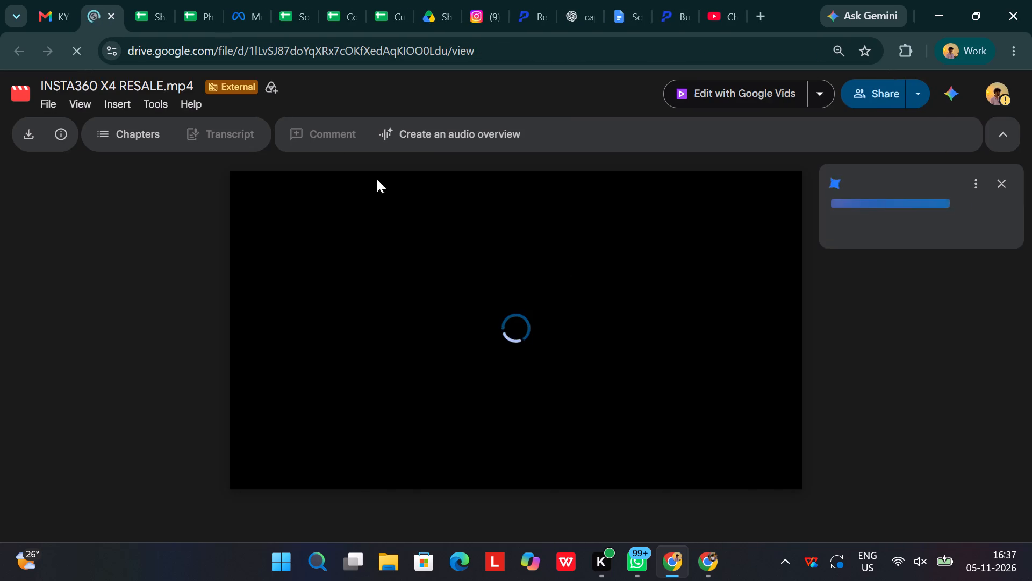
left_click(528, 47)
key("ctrl+c")
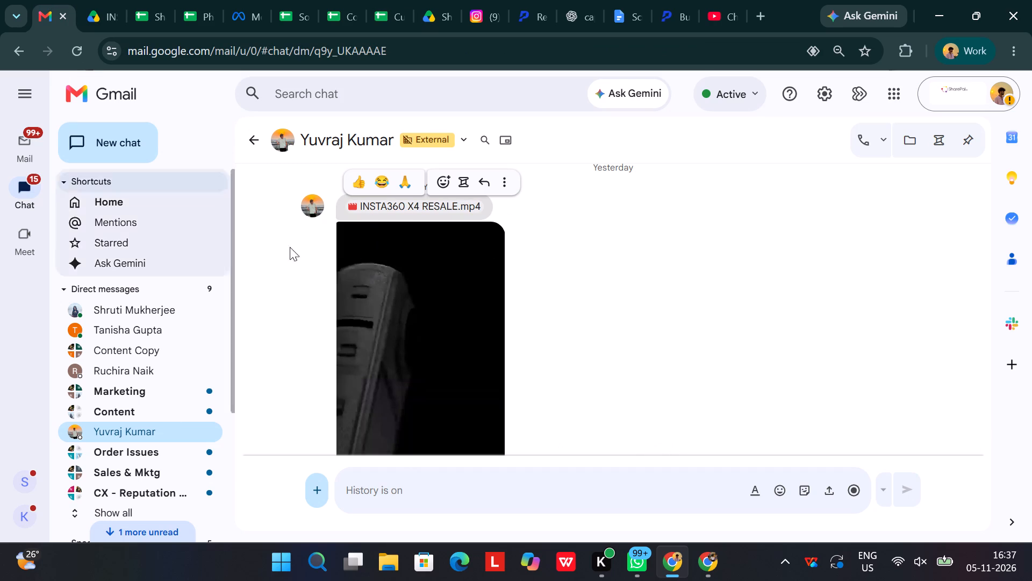
scroll(370, 301, "down", 14)
left_click(96, 0)
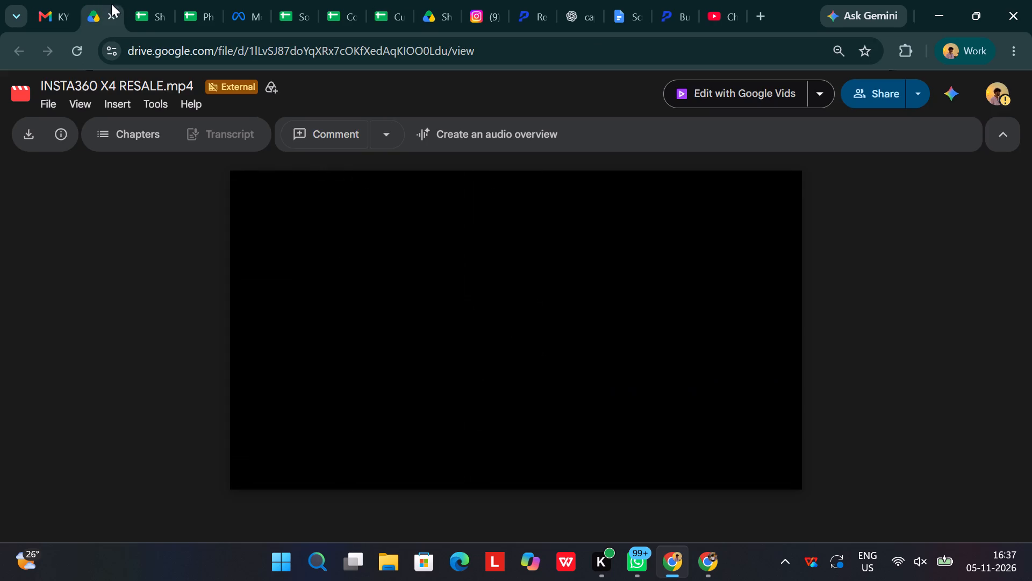
left_click(144, 14)
left_click(207, 21)
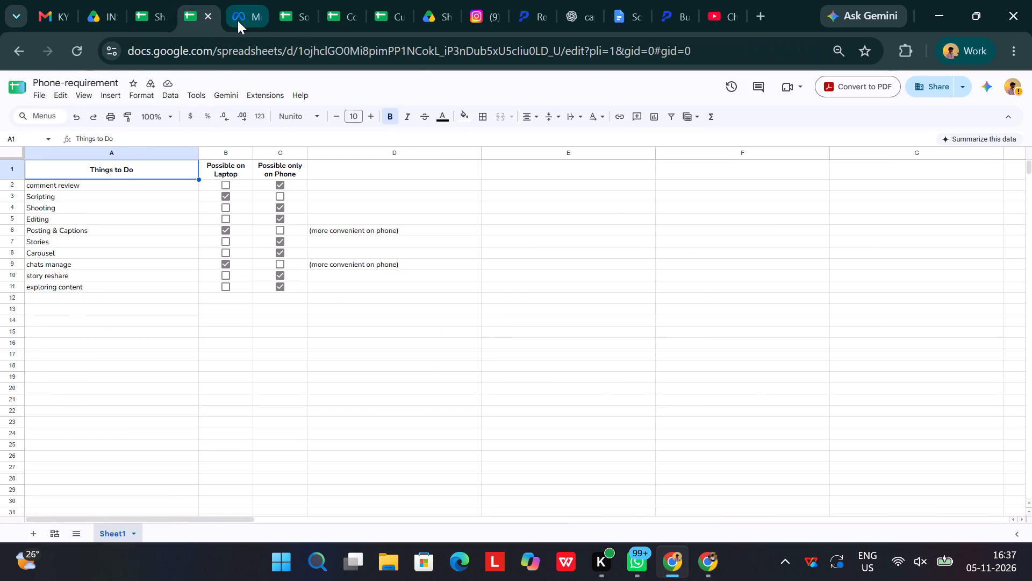
left_click(212, 19)
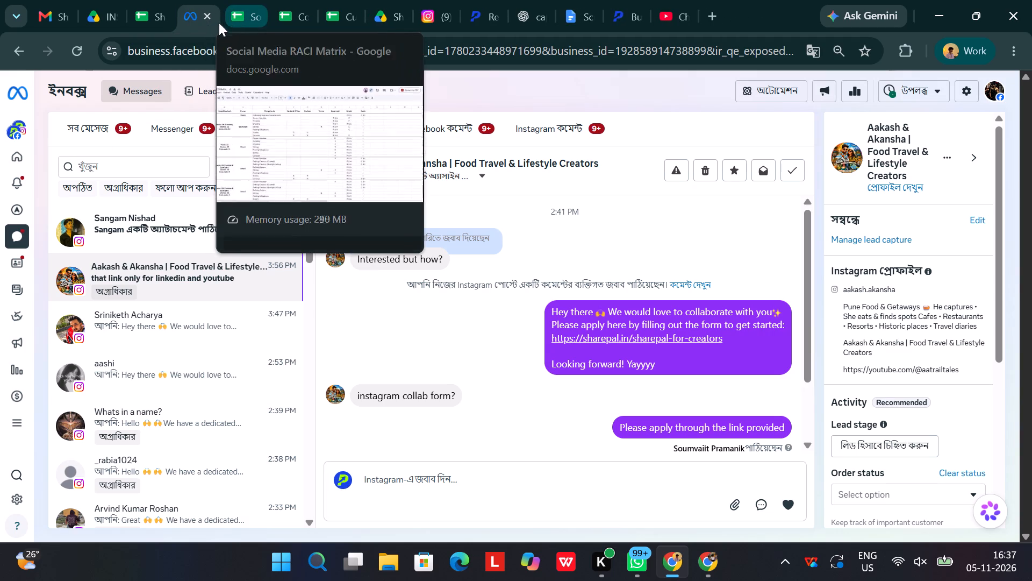
left_click_drag(199, 23, 111, 24)
left_click(260, 23)
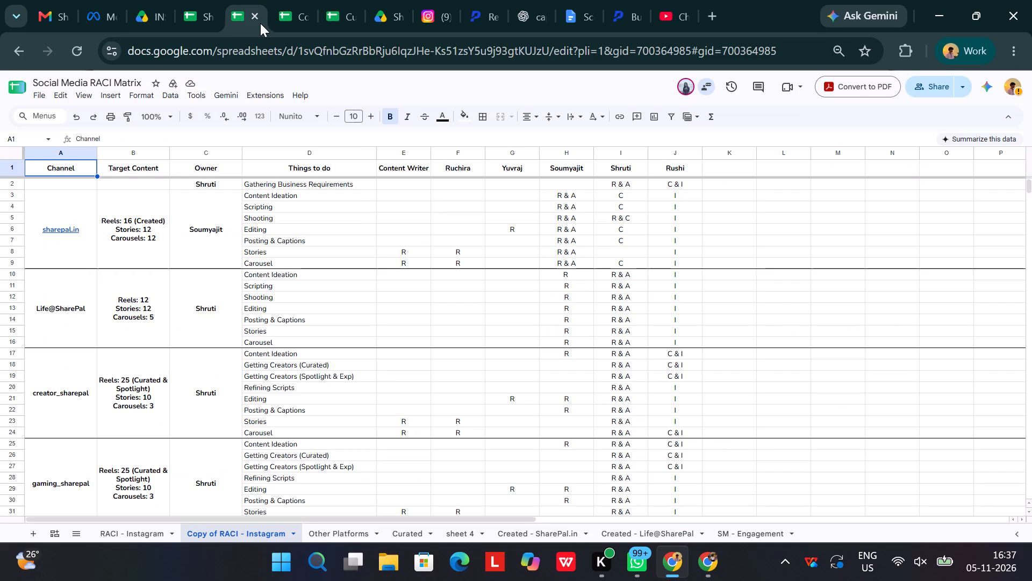
left_click(273, 17)
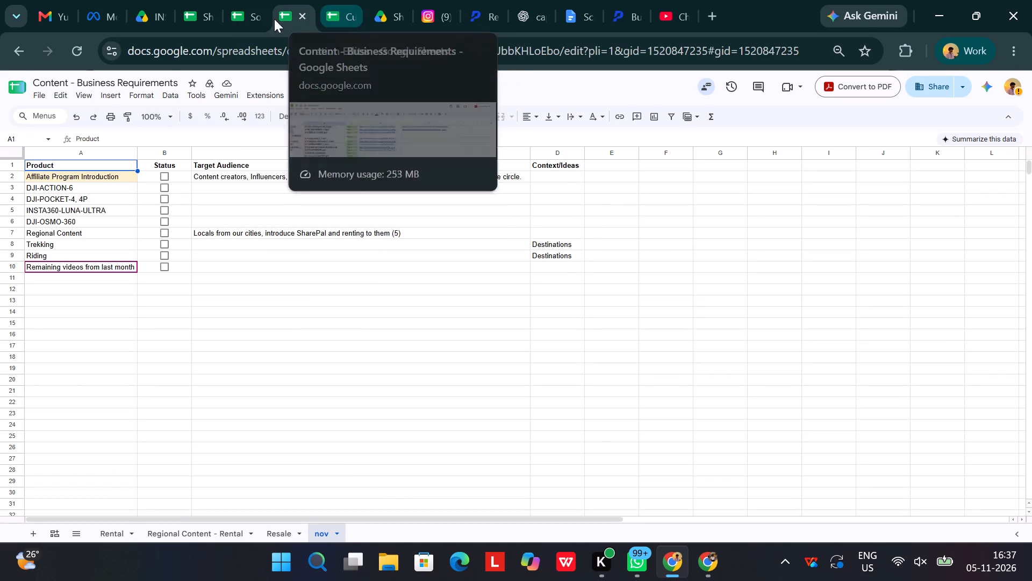
left_click(245, 22)
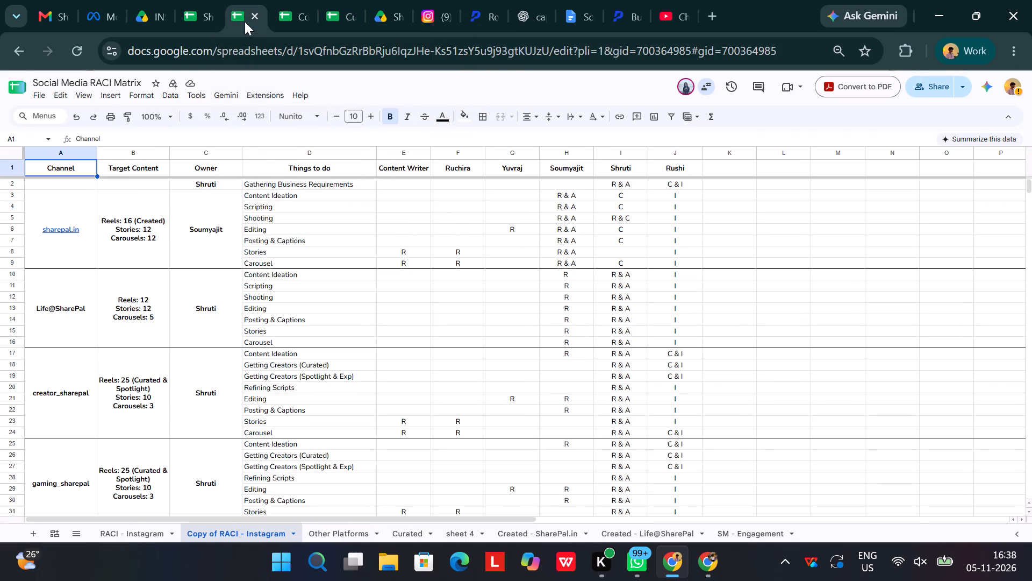
left_click(255, 16)
left_click(281, 20)
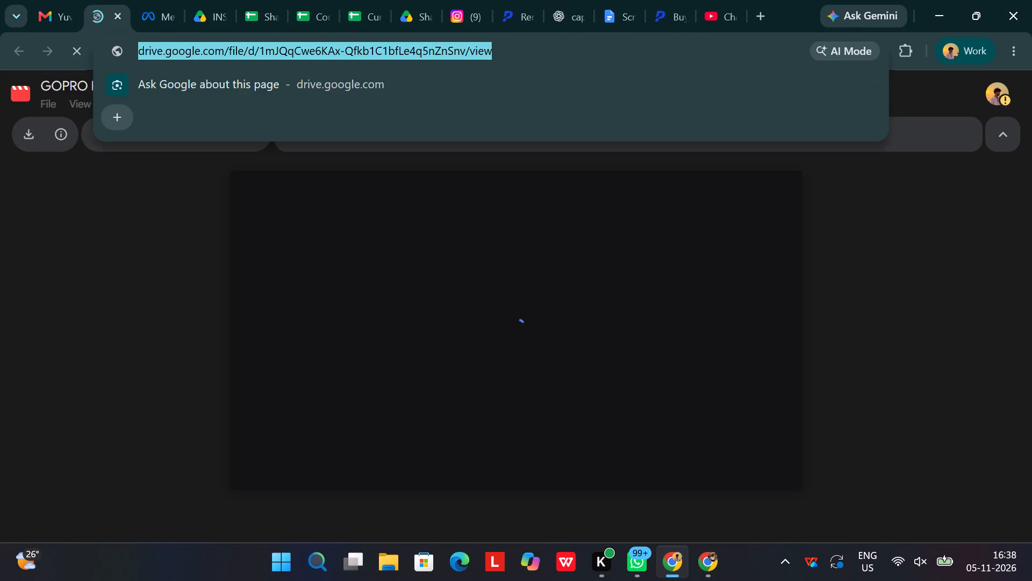
key("ctrl+c")
left_click(170, 242)
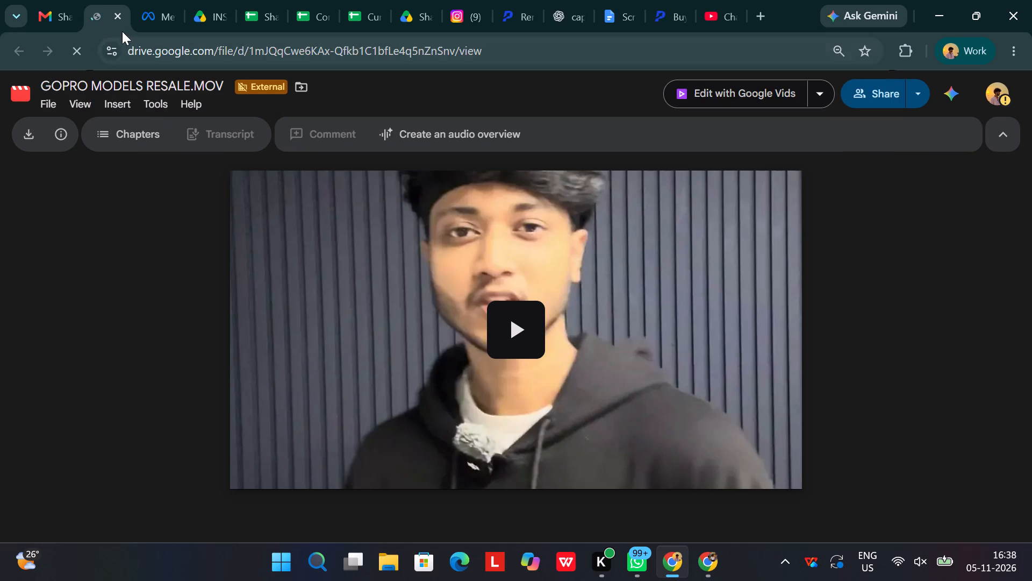
left_click(120, 22)
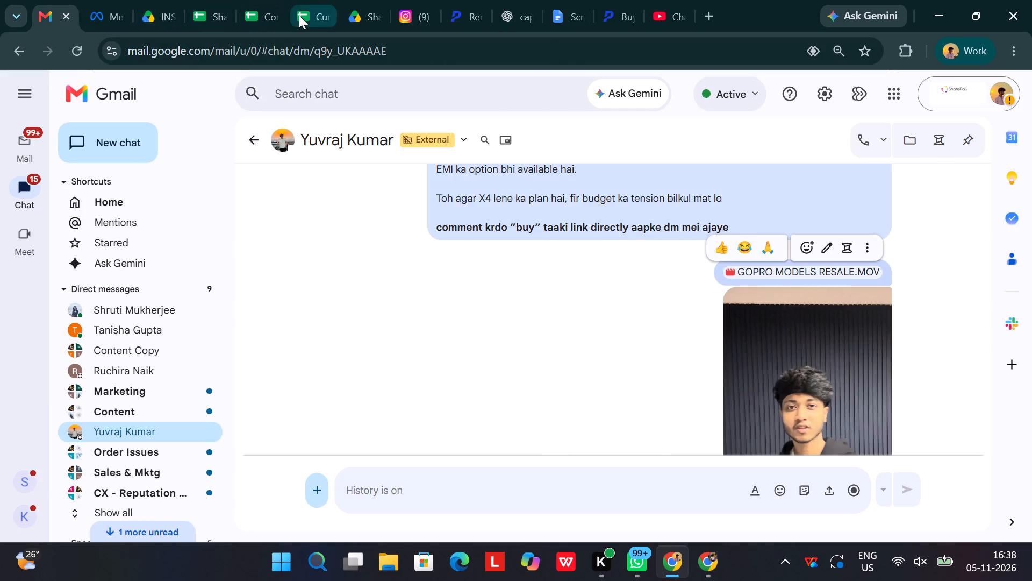
Paste the GoPro raw video link into cell A52 of the Curation Editss created sheet and convert it to a file chip.
left_click(299, 15)
left_click(103, 303)
key("ctrl+v")
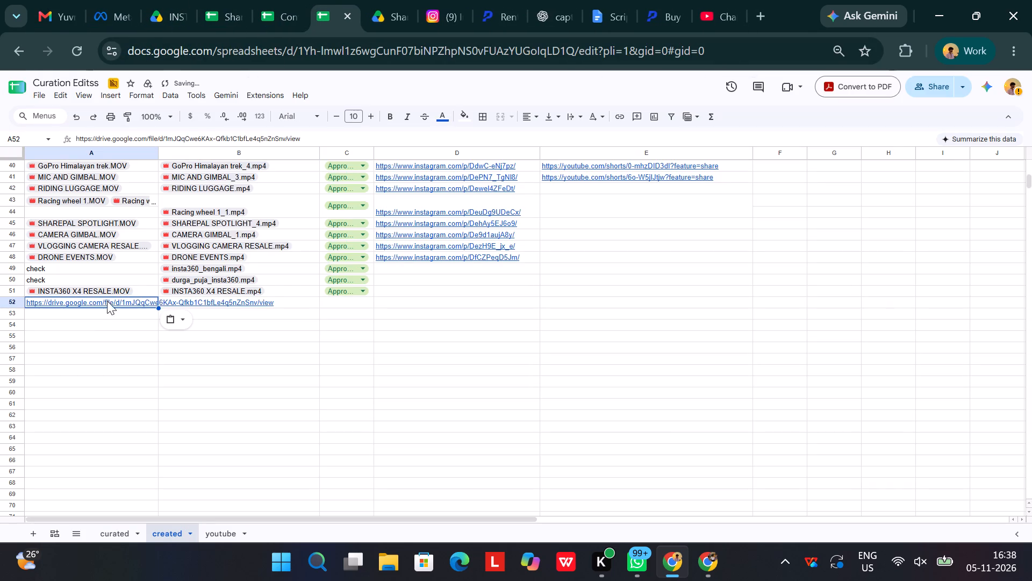
left_click(247, 280)
Extend the status dropdown from C51 down to C52 and set the GOPRO MODELS RESALE row to Pending.
left_click(340, 302)
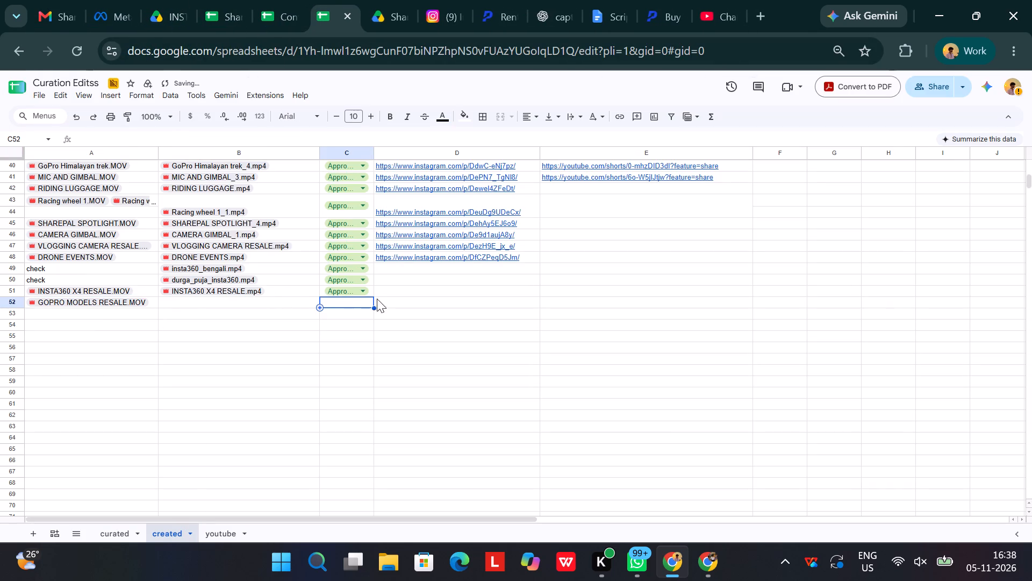
left_click(370, 294)
left_click(370, 296)
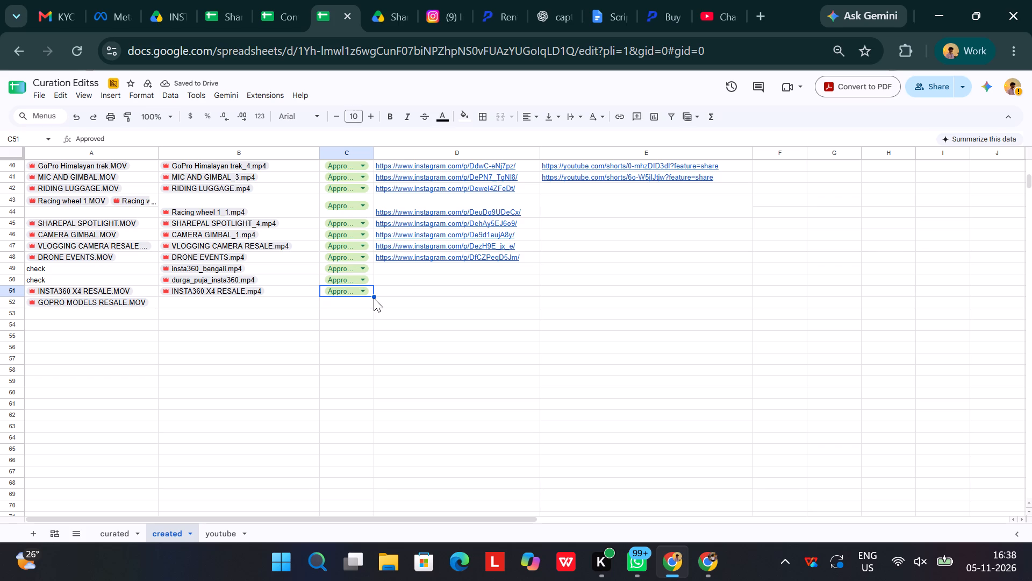
left_click(374, 298)
left_click_drag(374, 297, 369, 301)
left_click(359, 303)
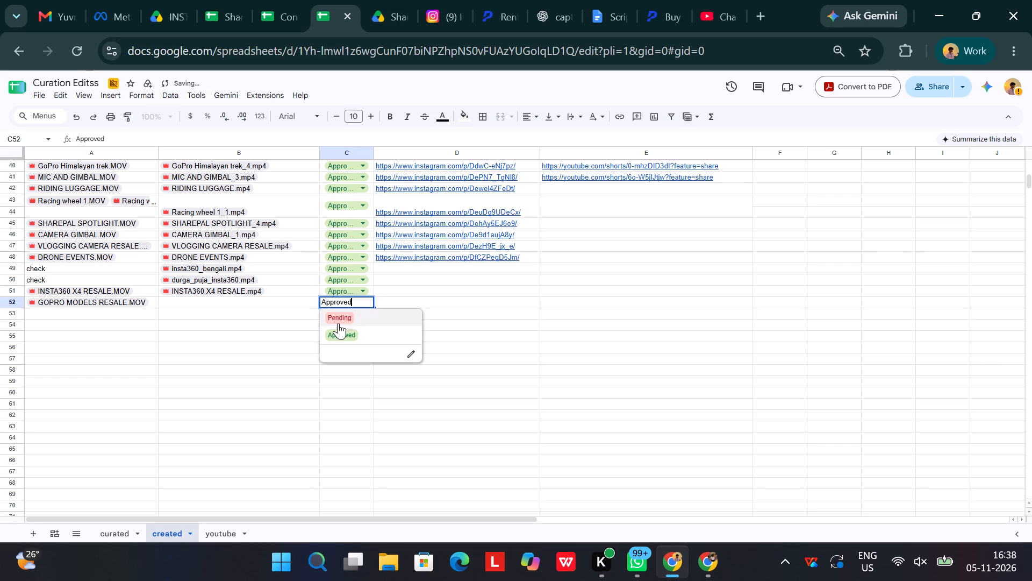
left_click(341, 317)
left_click(437, 299)
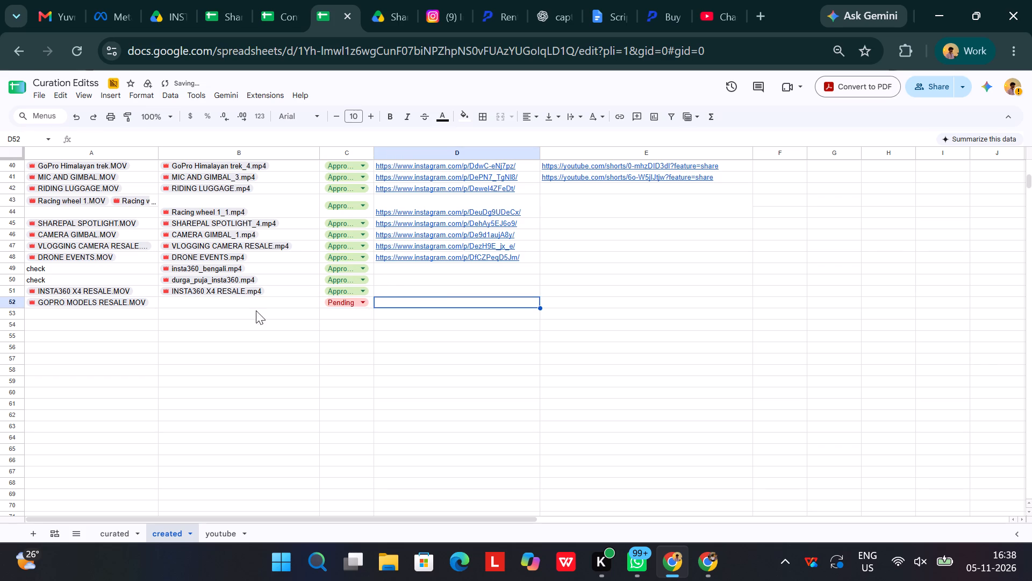
Reload the sharepal.in Instagram profile and look through its recent reels, including the Adi Kailash ride, camera gimbal and drone event posts.
left_click(209, 301)
left_click(413, 0)
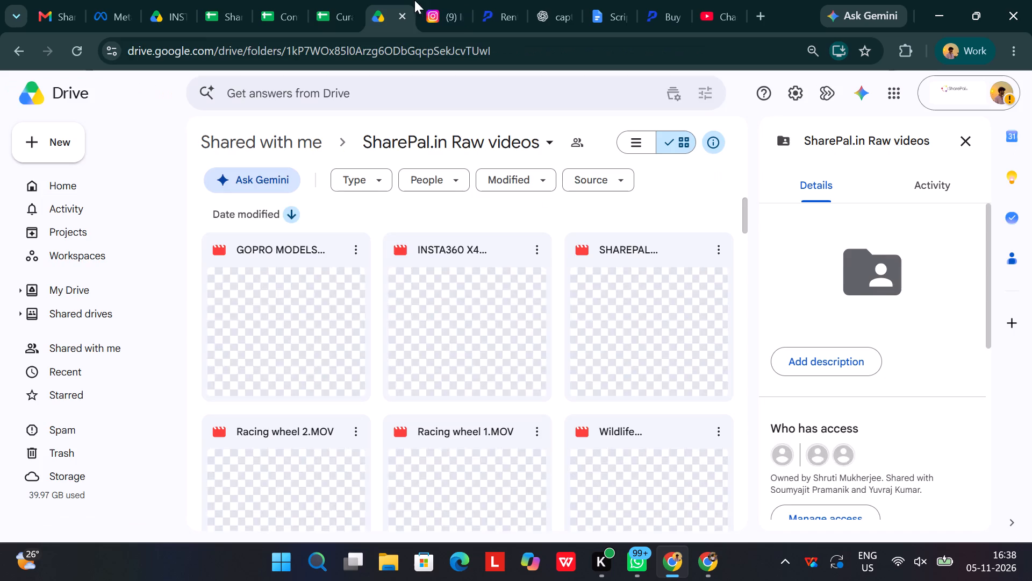
left_click(448, 0)
scroll(251, 287, "down", 4)
scroll(249, 289, "up", 4)
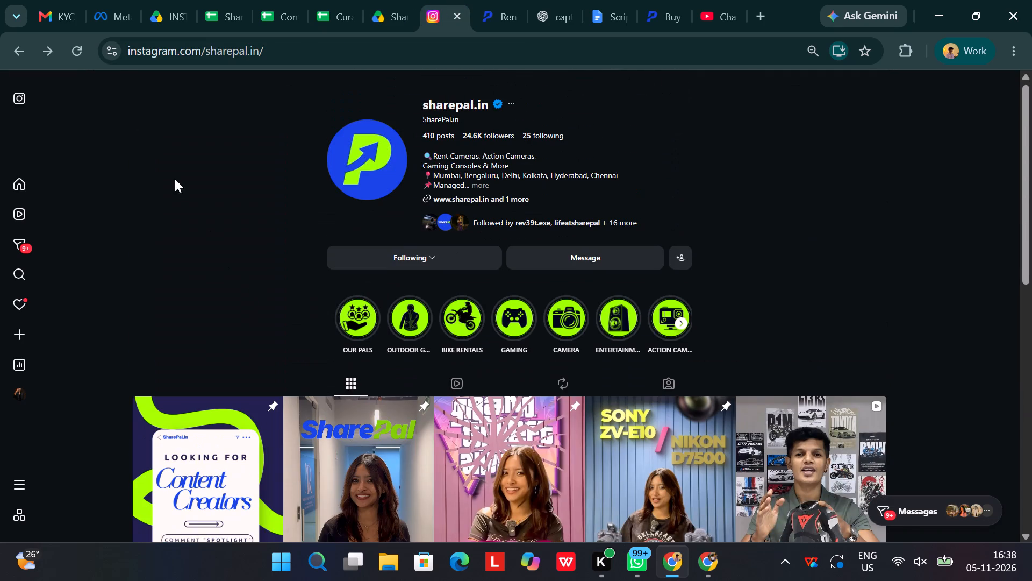
left_click(83, 55)
scroll(579, 249, "down", 2)
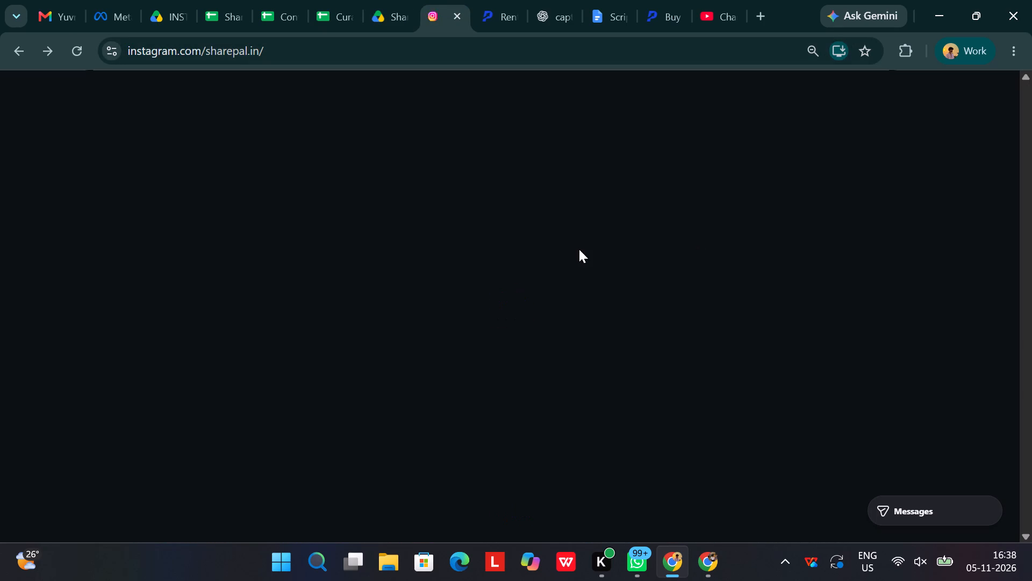
scroll(457, 250, "down", 5)
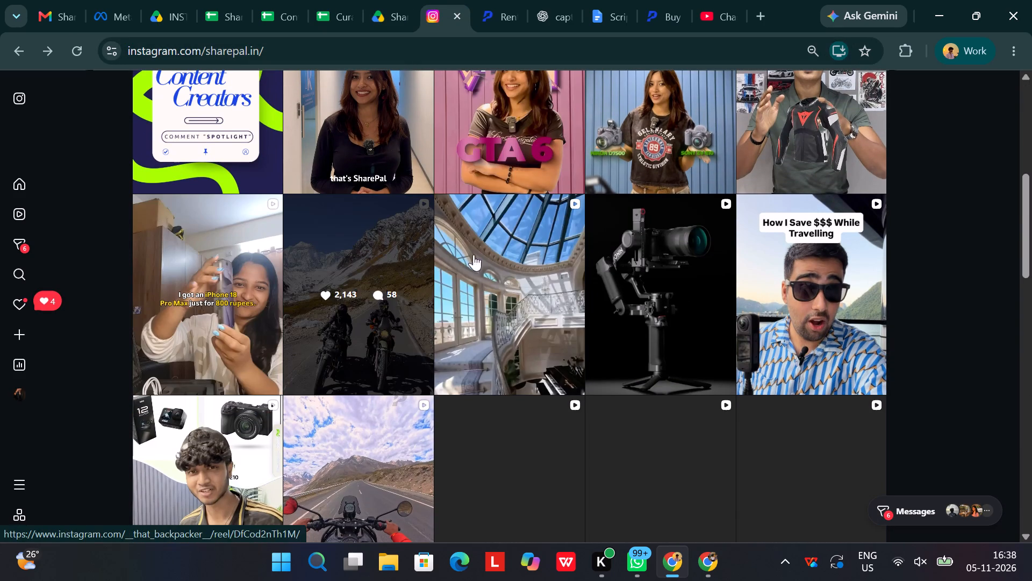
left_click(339, 244)
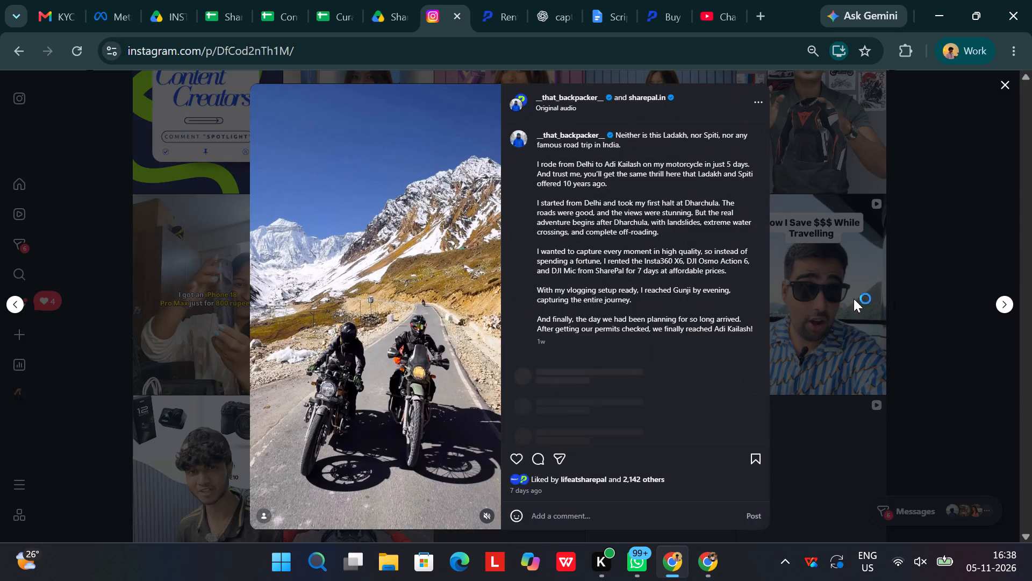
left_click(1007, 305)
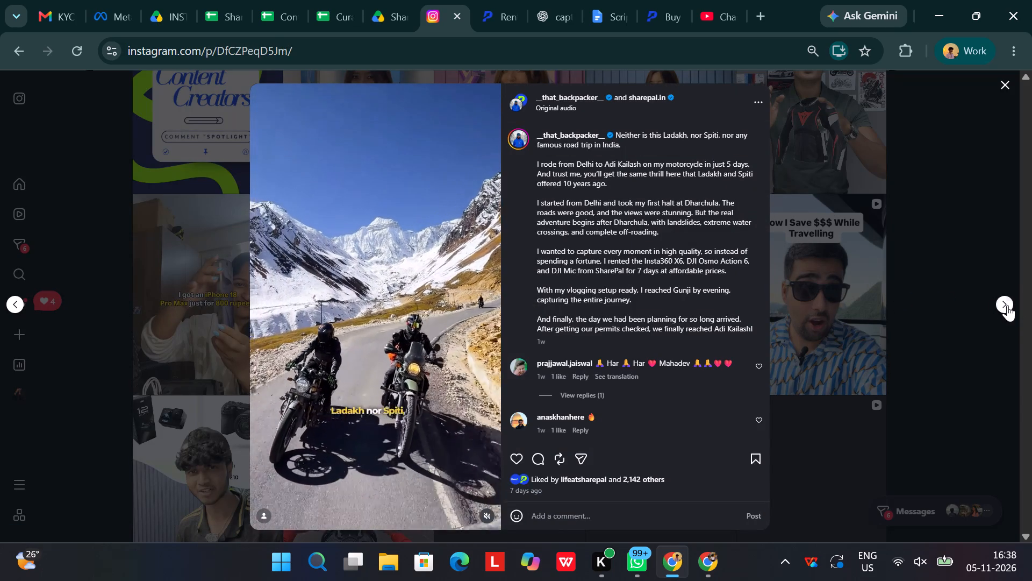
left_click(1007, 305)
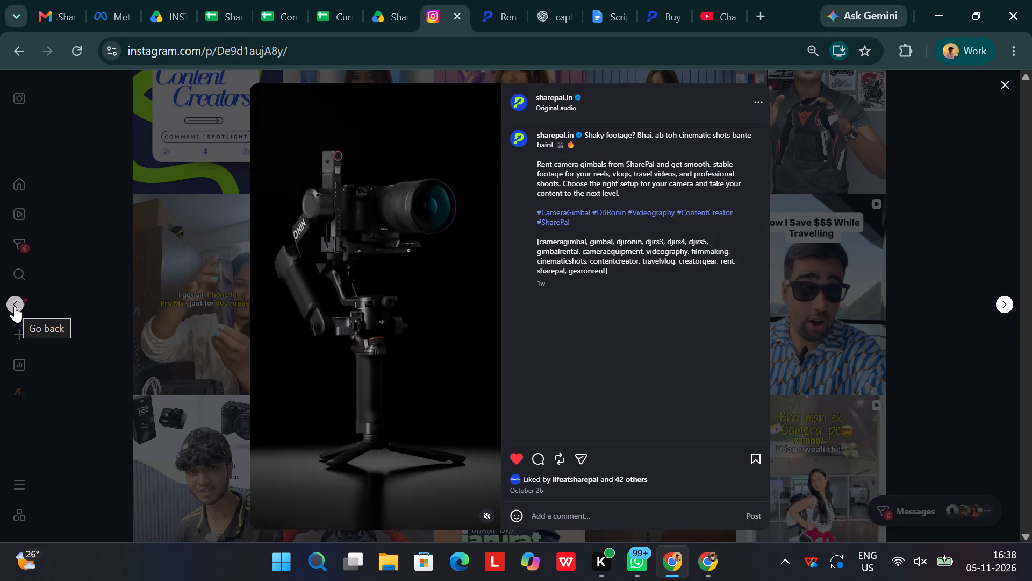
left_click(15, 306)
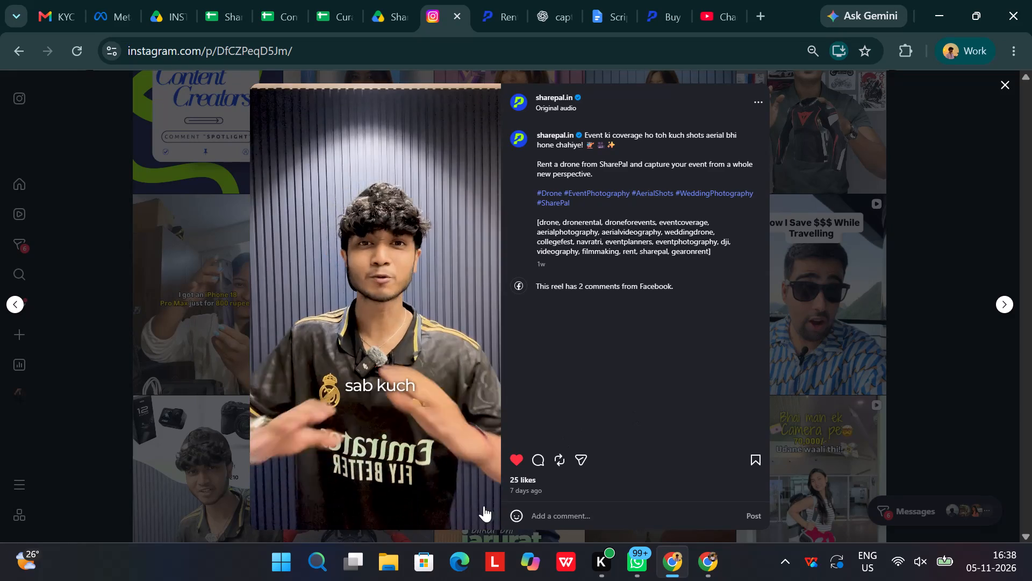
Watch the drone event reel with sound, then view the pre-owned vlogging camera reel and the reply to its Vlog comment.
left_click(484, 511)
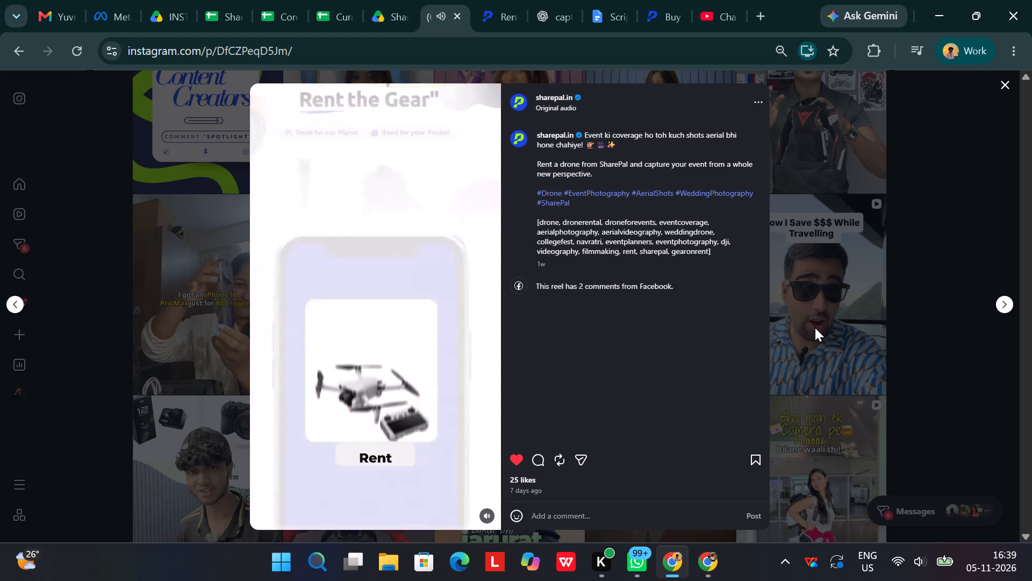
left_click(815, 313)
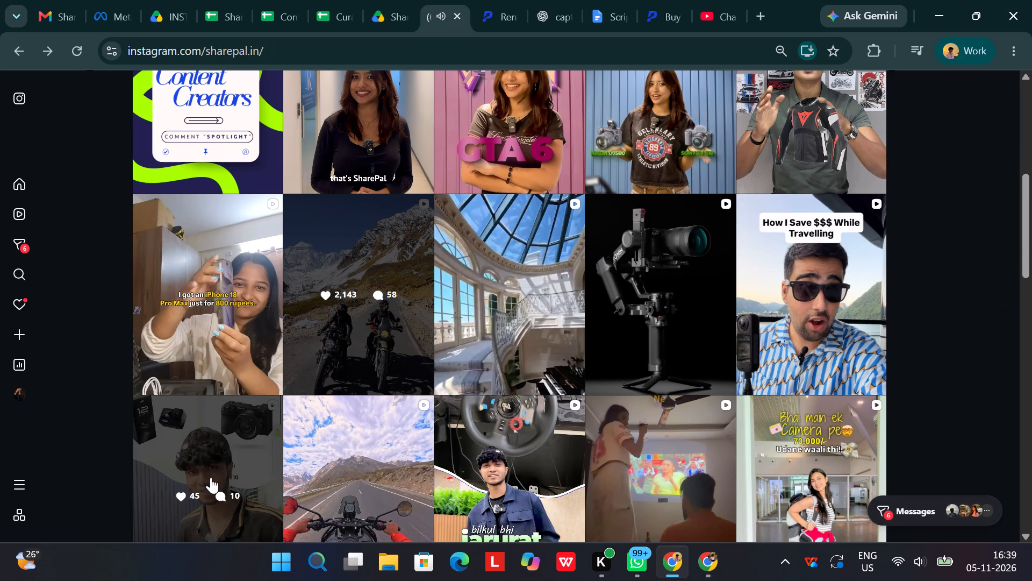
left_click(194, 478)
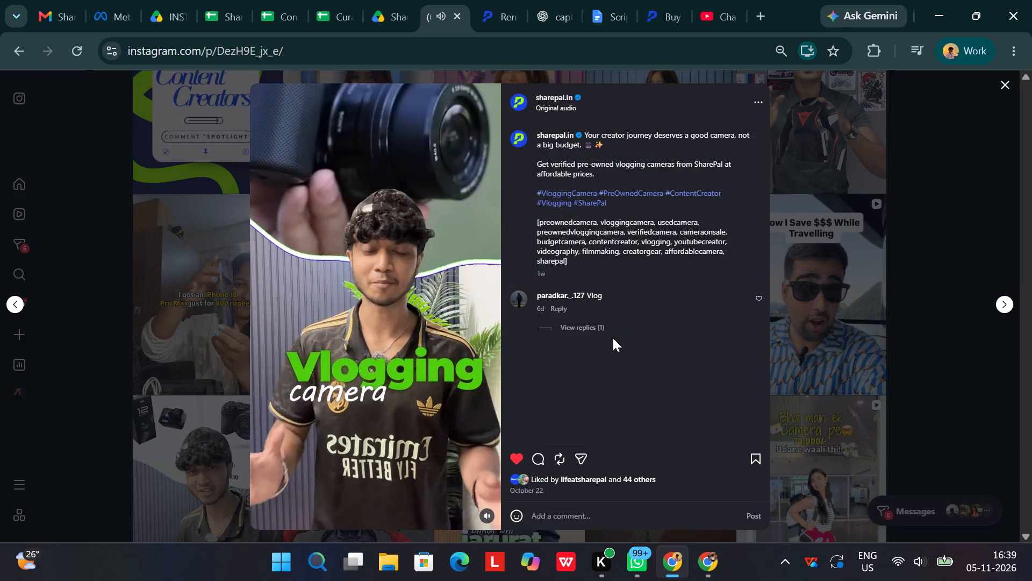
left_click(598, 329)
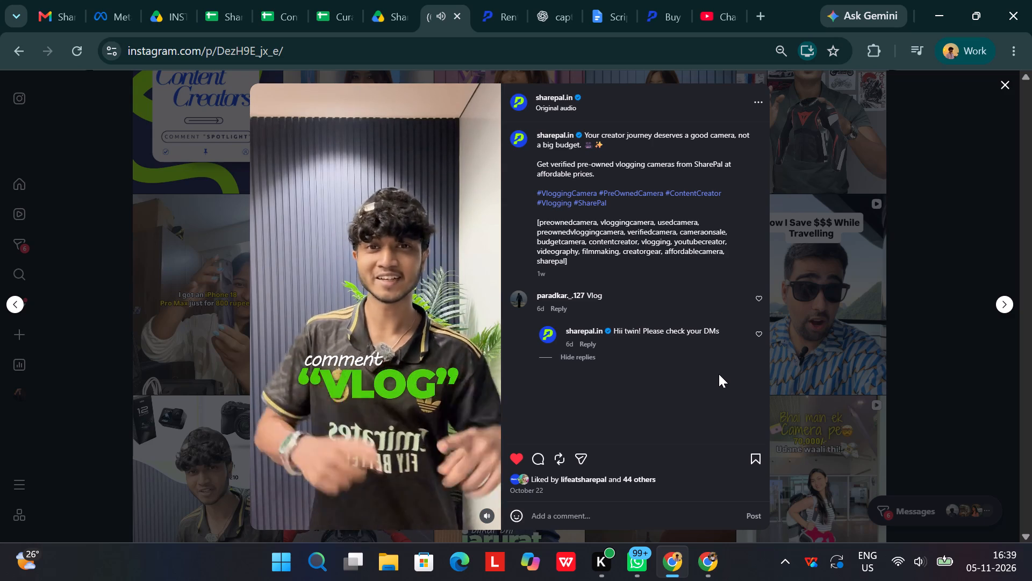
left_click(828, 242)
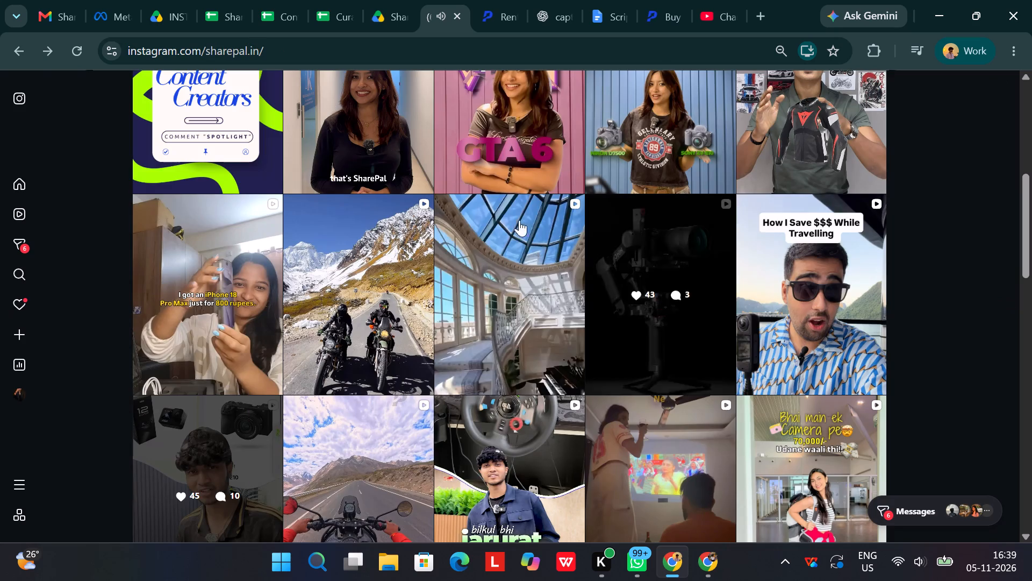
Open the pinned Sony ZV-E10 versus Nikon D7500 reel, read through its caption and comments while it plays, and close it.
scroll(513, 284, "up", 1)
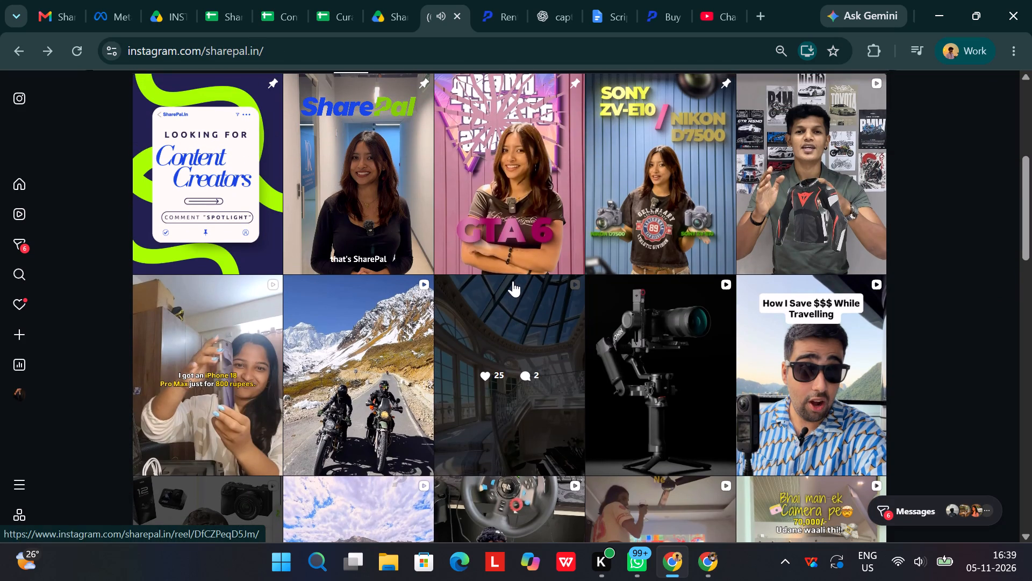
left_click(614, 160)
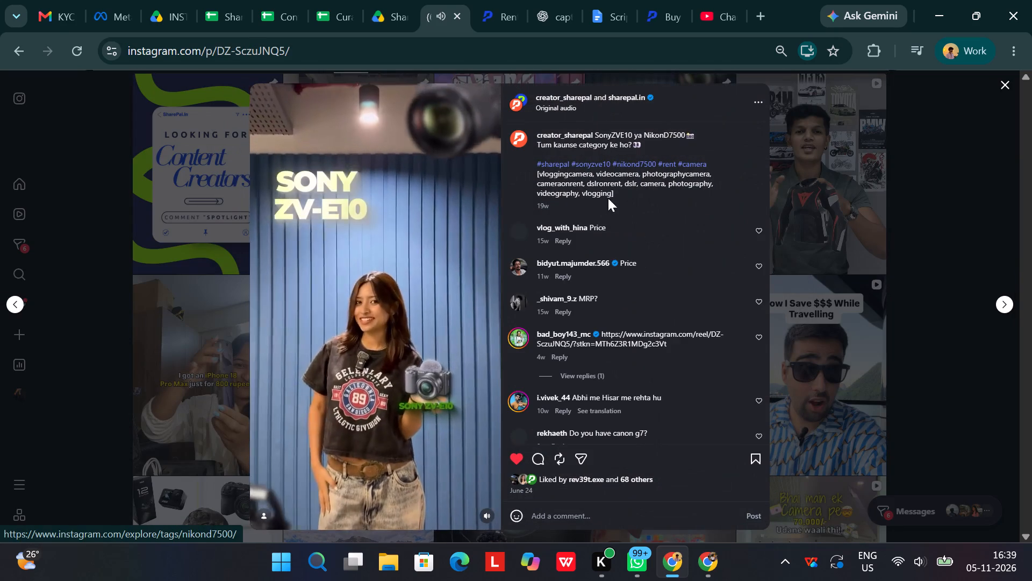
scroll(600, 270, "down", 8)
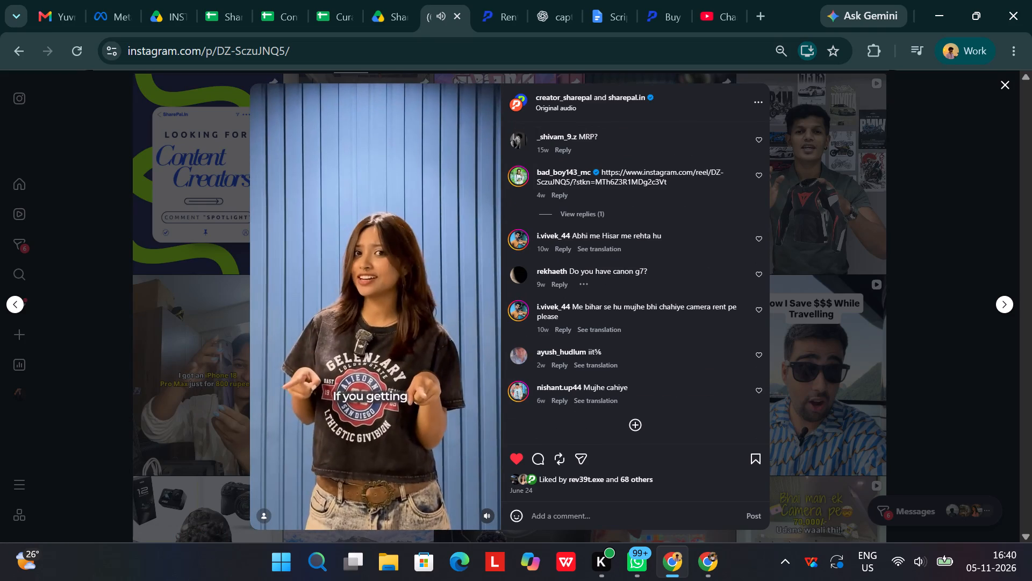
scroll(600, 270, "down", 3)
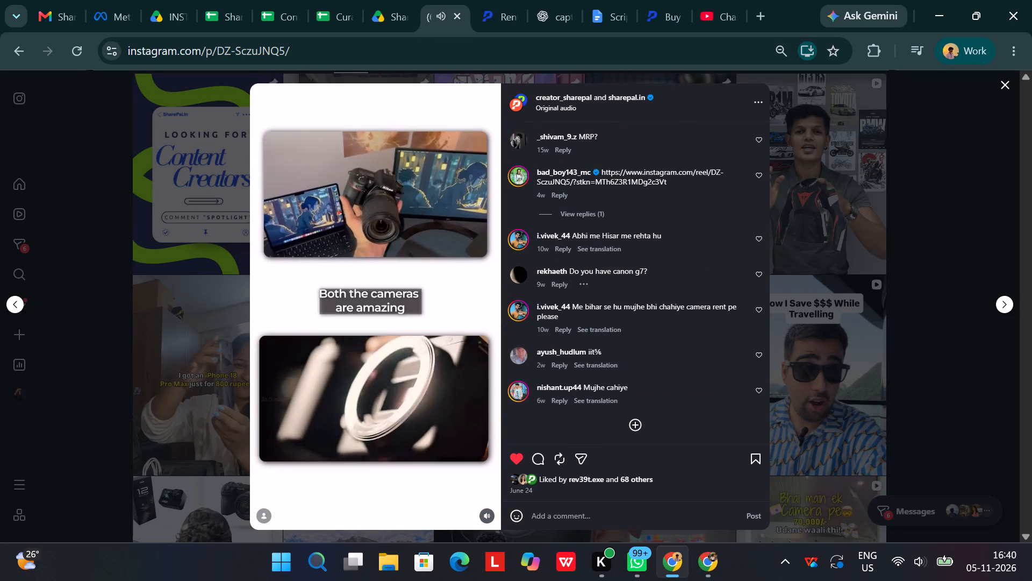
scroll(600, 270, "up", 4)
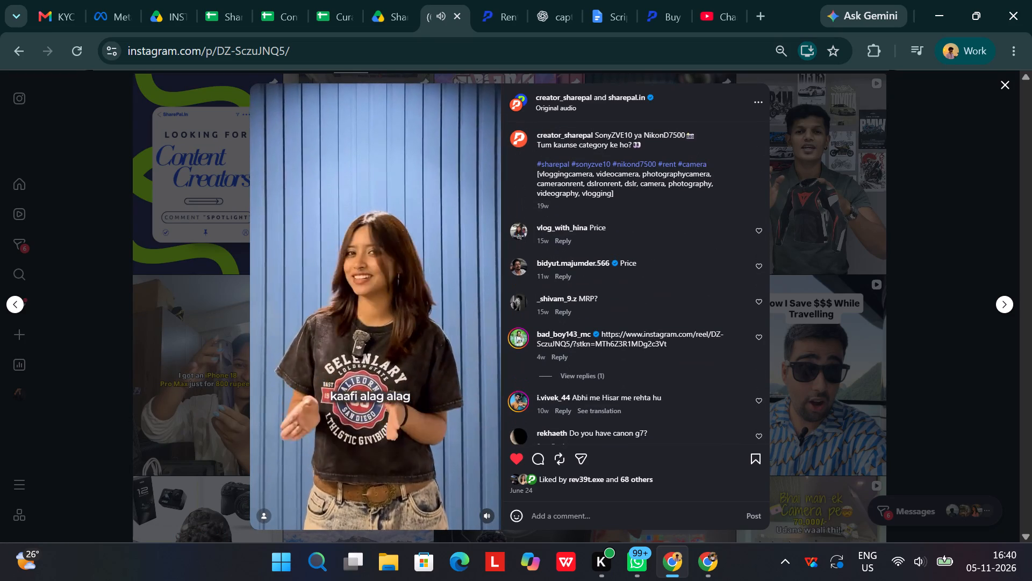
scroll(600, 270, "up", 3)
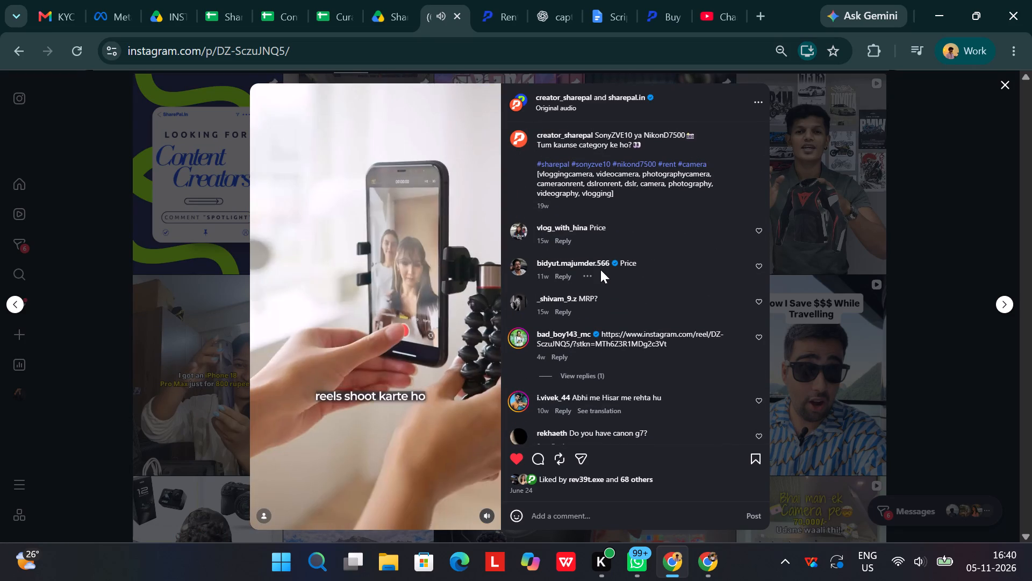
scroll(600, 270, "up", 2)
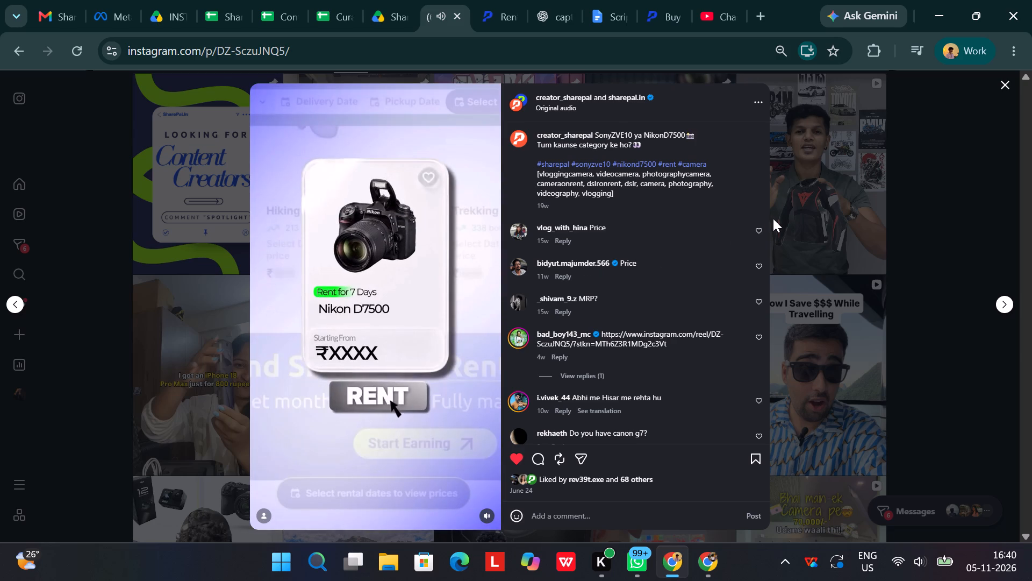
left_click(783, 214)
View the pinned GTA 6 pre-booking and How SharePal works reels, reading through the latter's comments, and return to the profile grid.
left_click(533, 190)
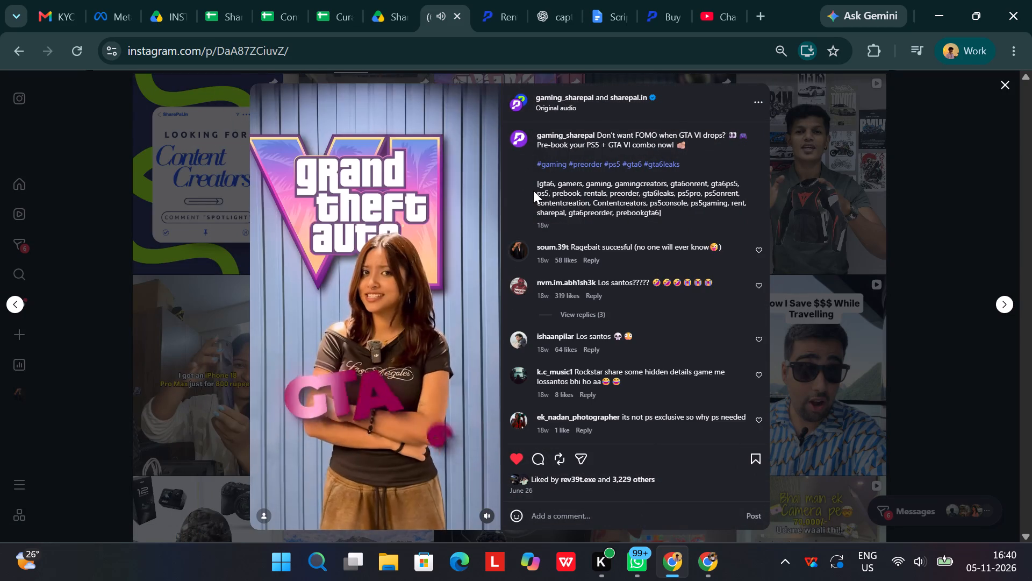
left_click(830, 253)
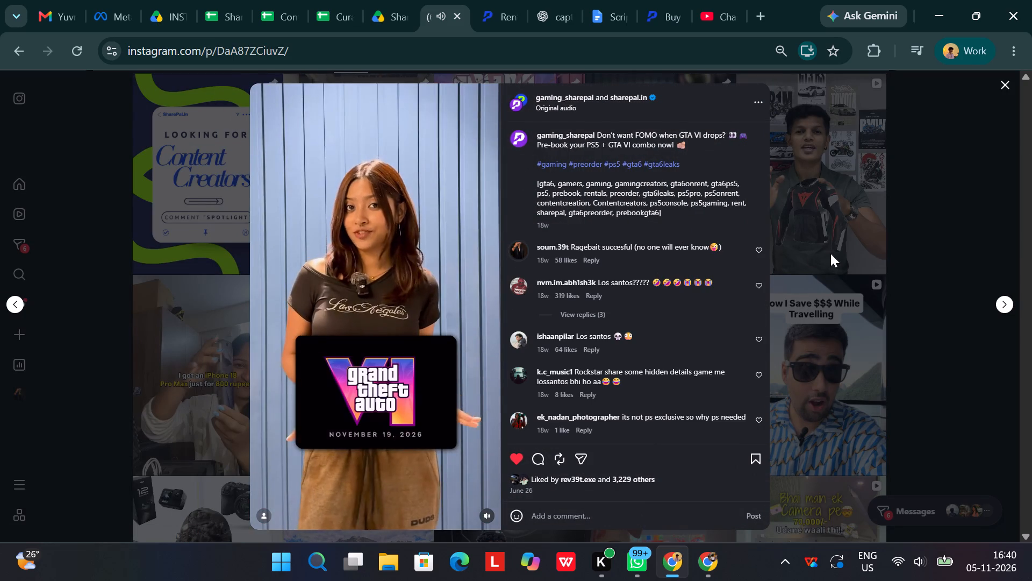
left_click(417, 226)
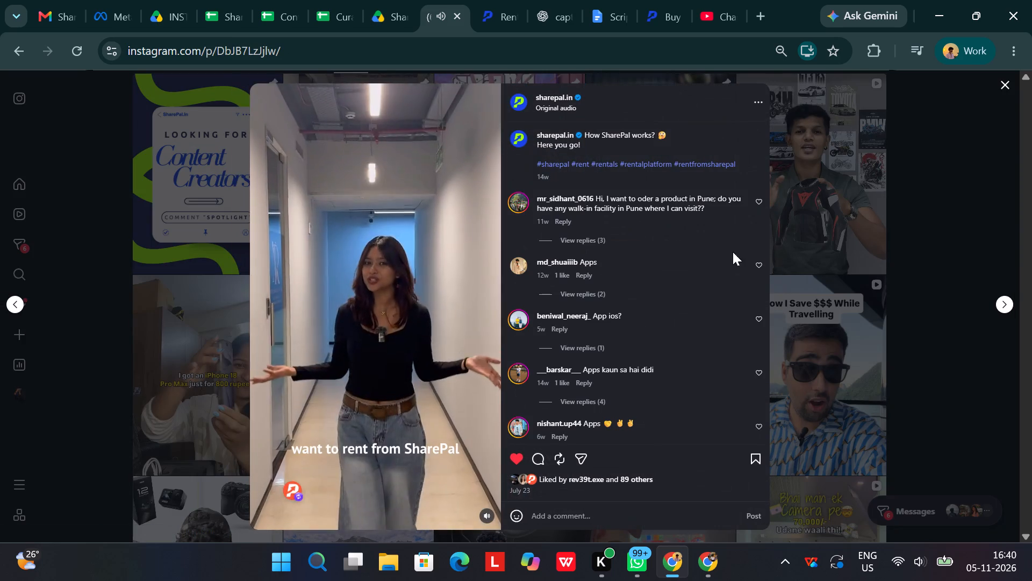
scroll(641, 315, "down", 6)
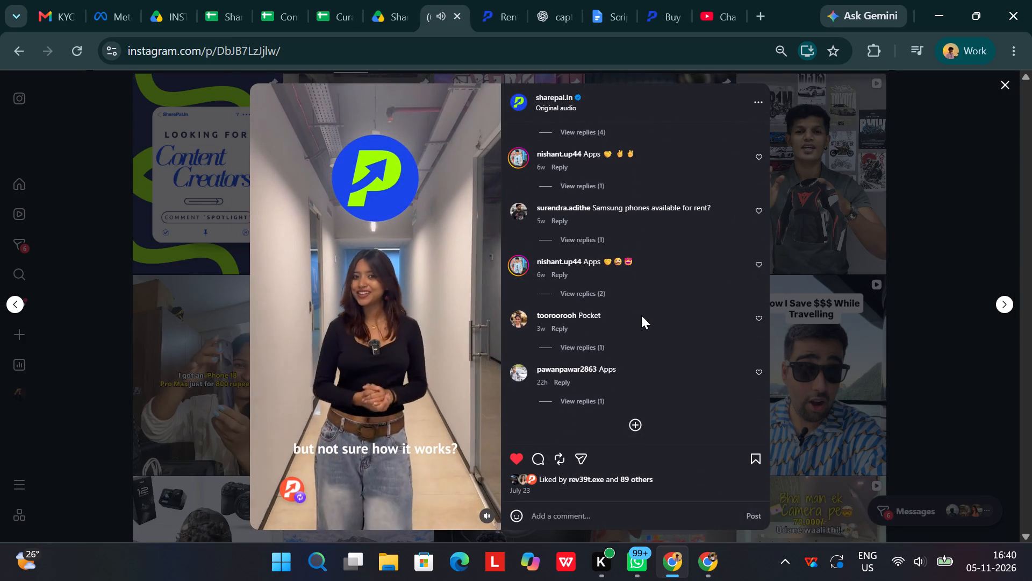
scroll(641, 315, "down", 3)
scroll(641, 315, "up", 4)
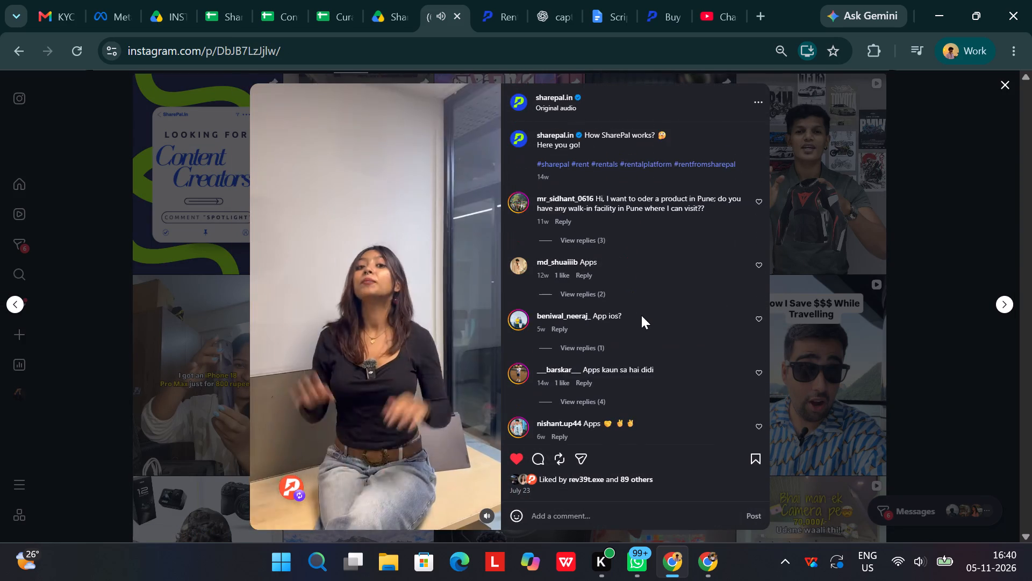
scroll(641, 315, "up", 5)
scroll(641, 315, "down", 9)
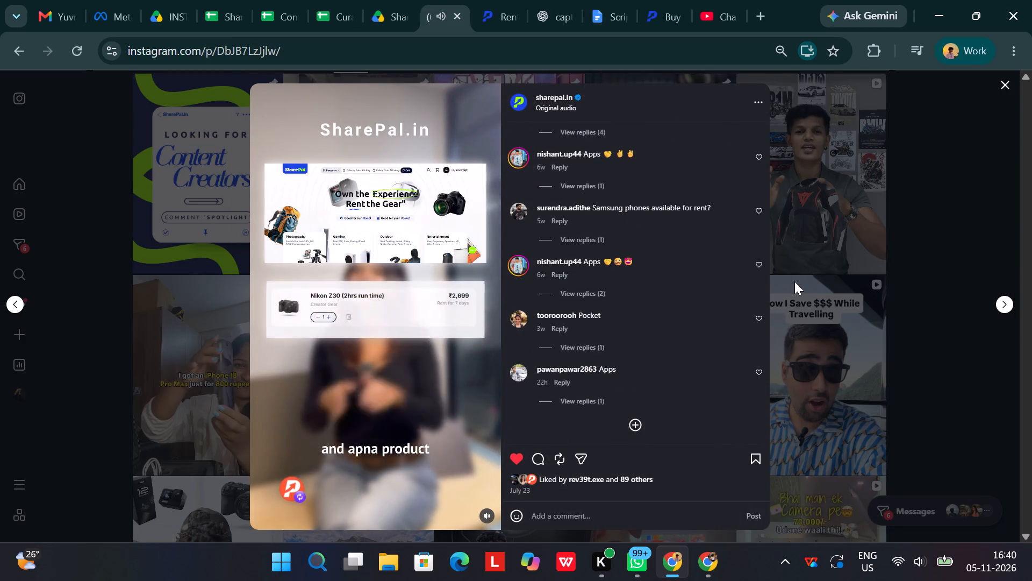
left_click(794, 281)
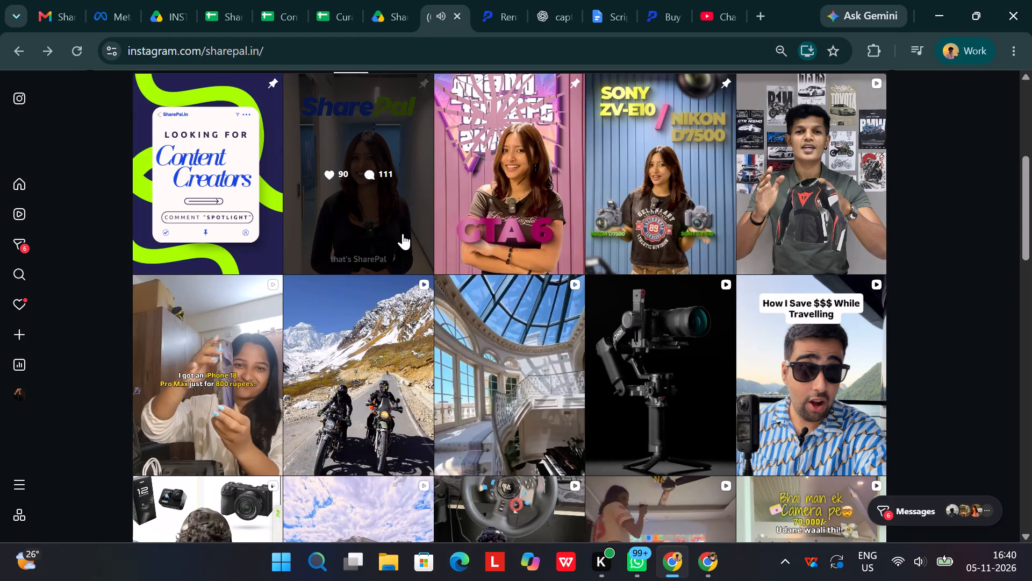
Open the racing wheel reel on the sharepal.in profile, reveal its hidden comments, and return to the profile.
scroll(403, 233, "down", 3)
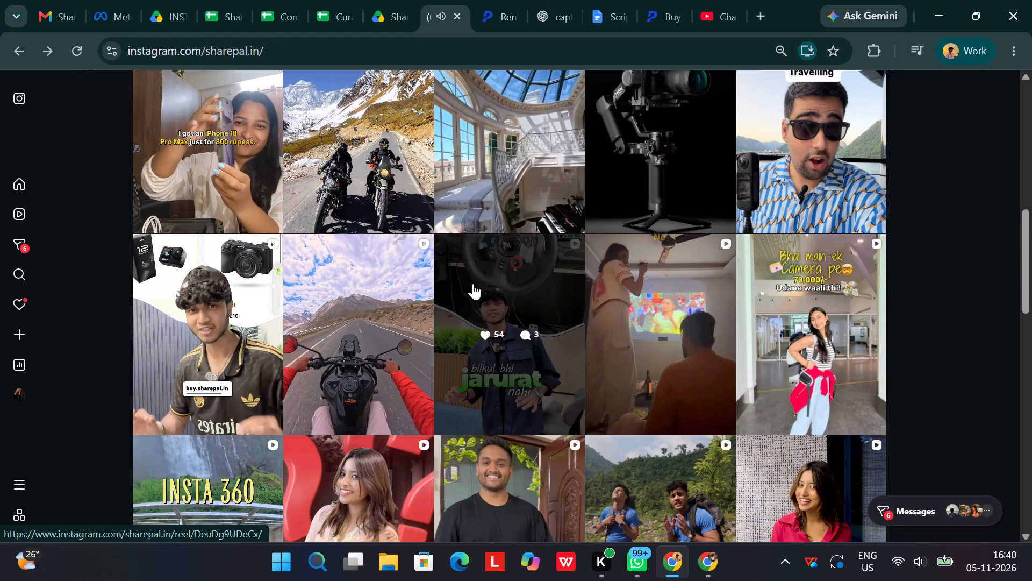
left_click(473, 284)
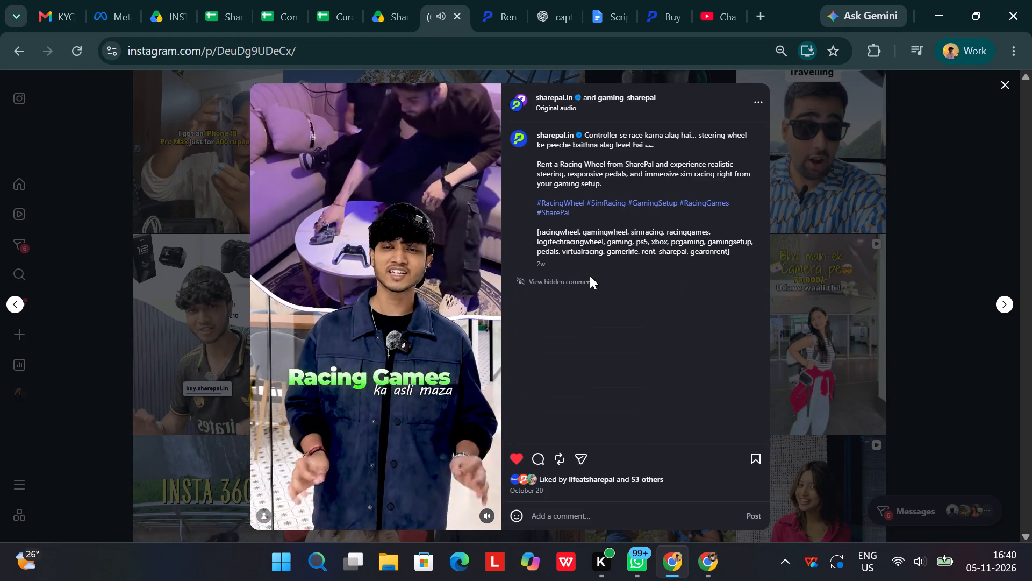
left_click(585, 279)
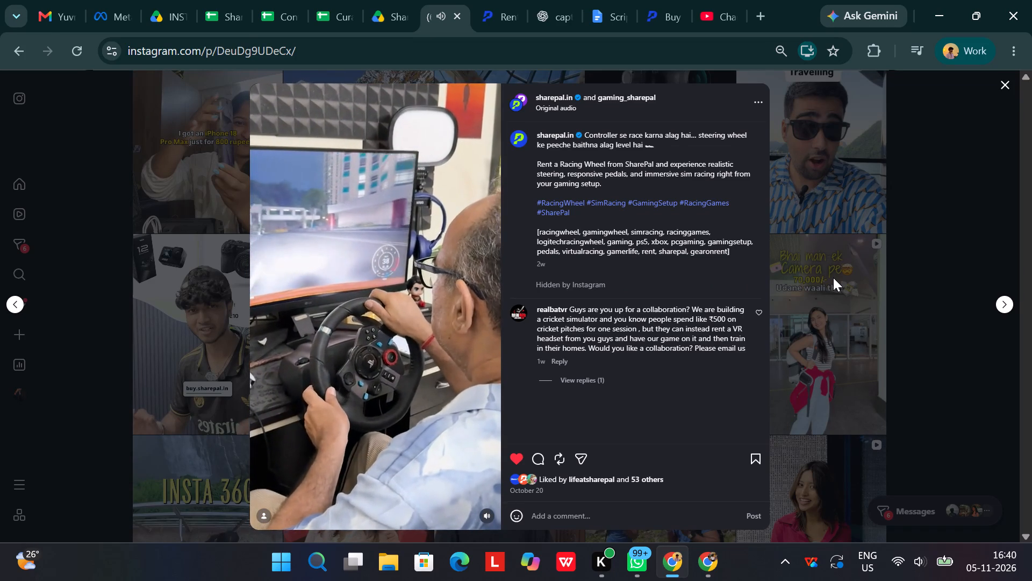
left_click(833, 278)
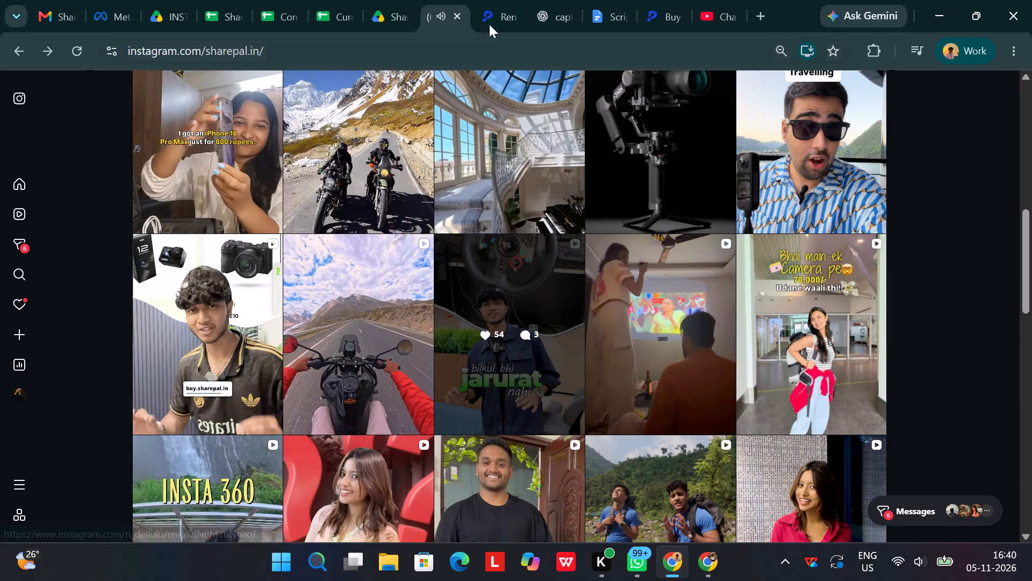
scroll(212, 199, "up", 15)
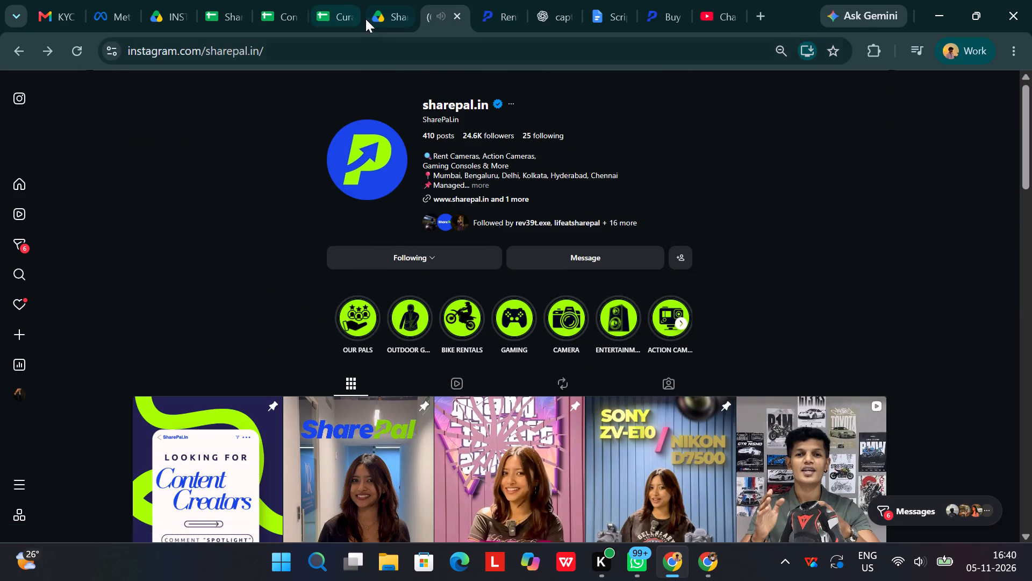
Reload the SharePal.in Raw videos folder in Drive.
left_click(365, 19)
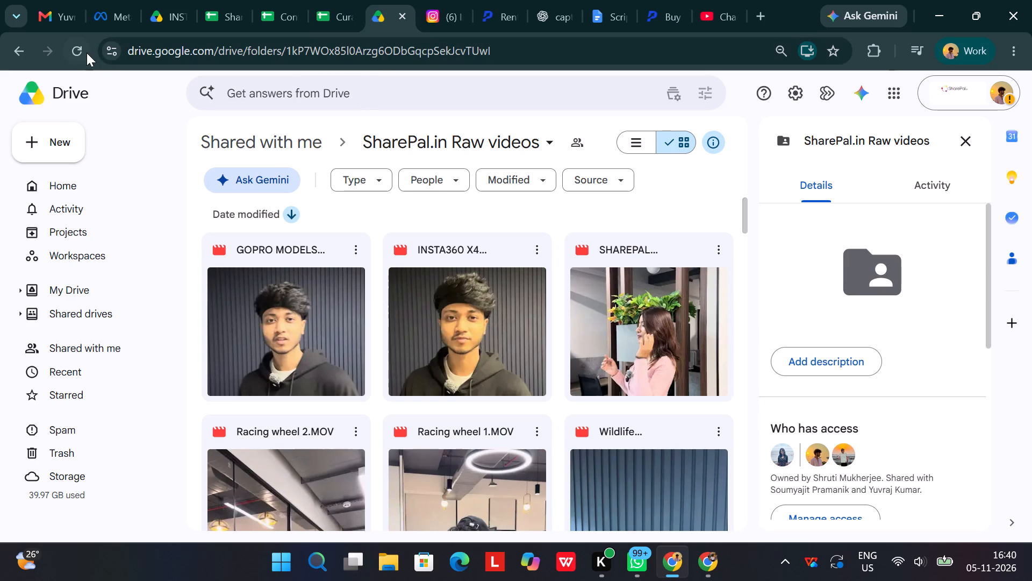
left_click(87, 53)
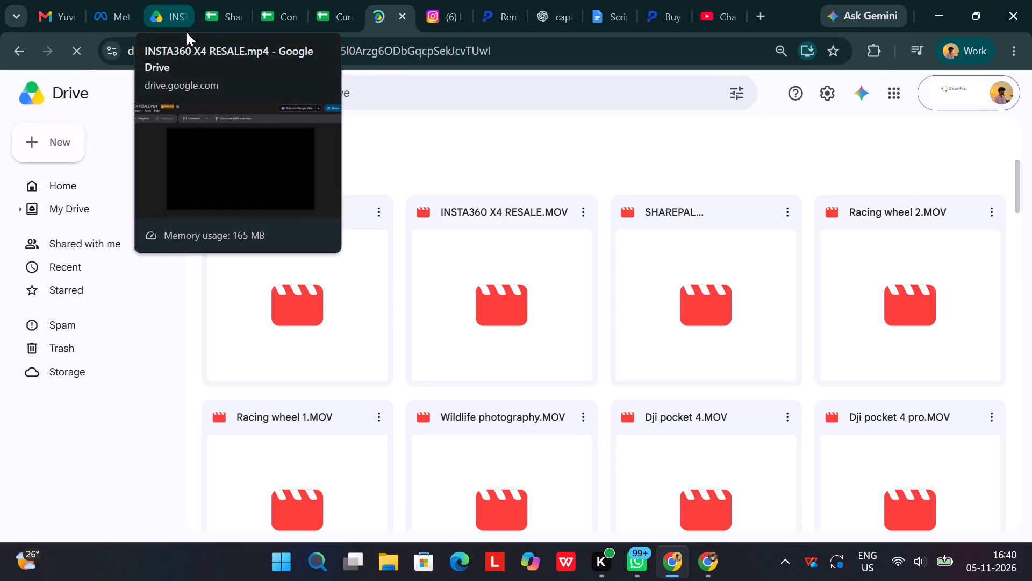
Play the INSTA360 X4 RESALE.mp4 edited video in its open Drive tab with the sound unmuted.
left_click(170, 12)
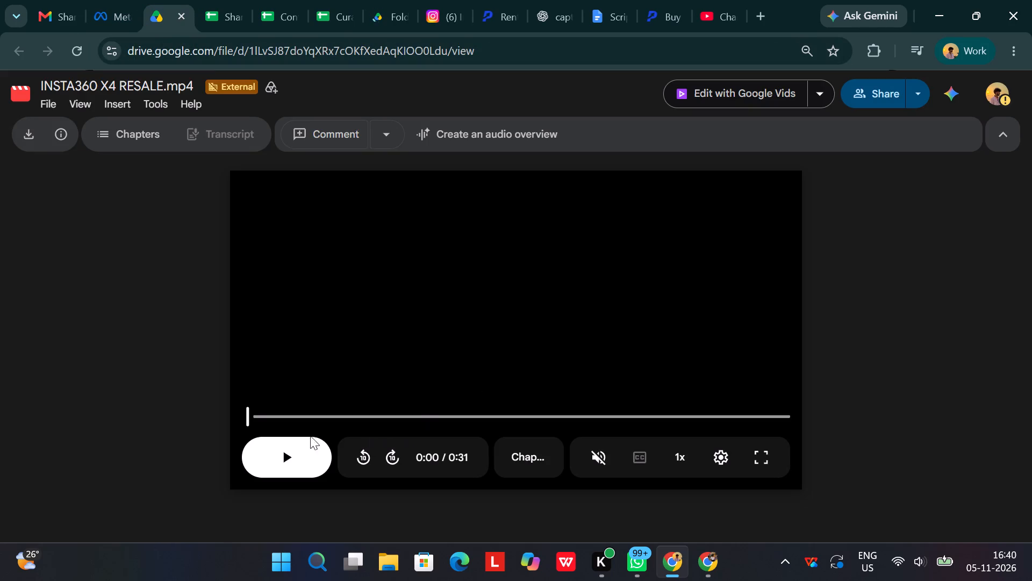
left_click(293, 444)
left_click(602, 453)
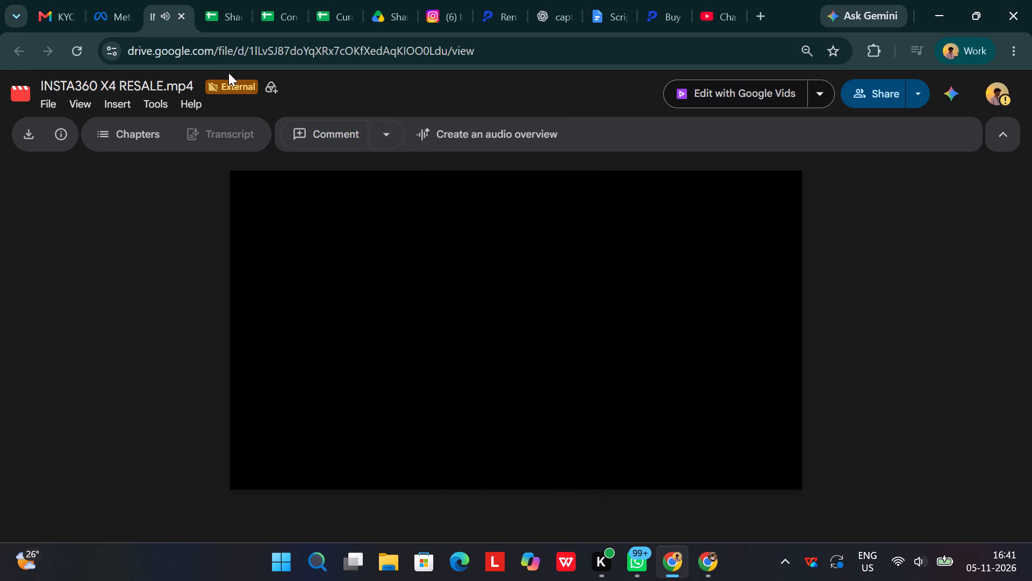
Download the INSTA360 X4 RESALE.mp4 video from Drive without the virus scan, closing its preview and download tabs.
left_click(20, 133)
left_click(162, 22)
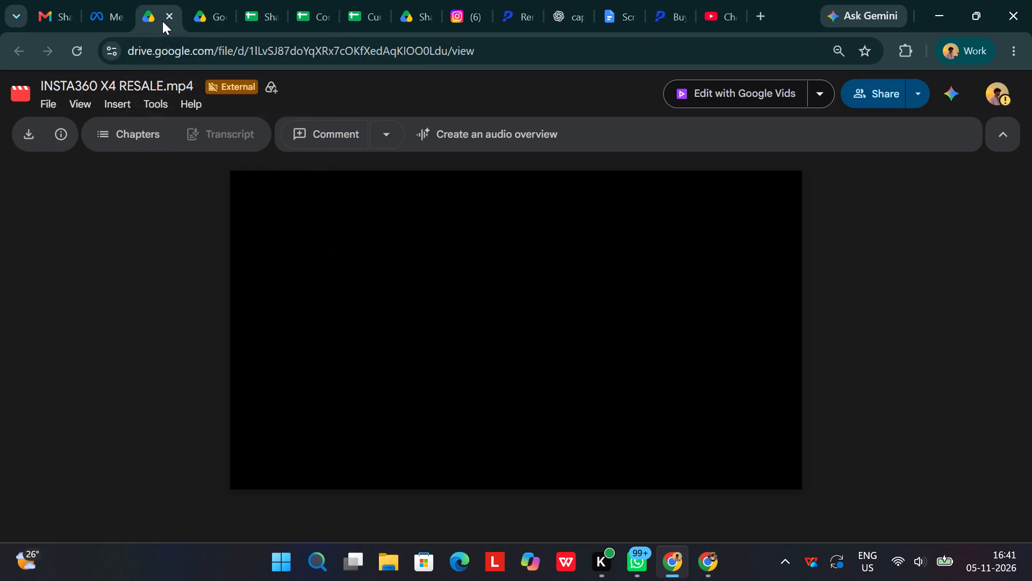
left_click(167, 19)
left_click(403, 201)
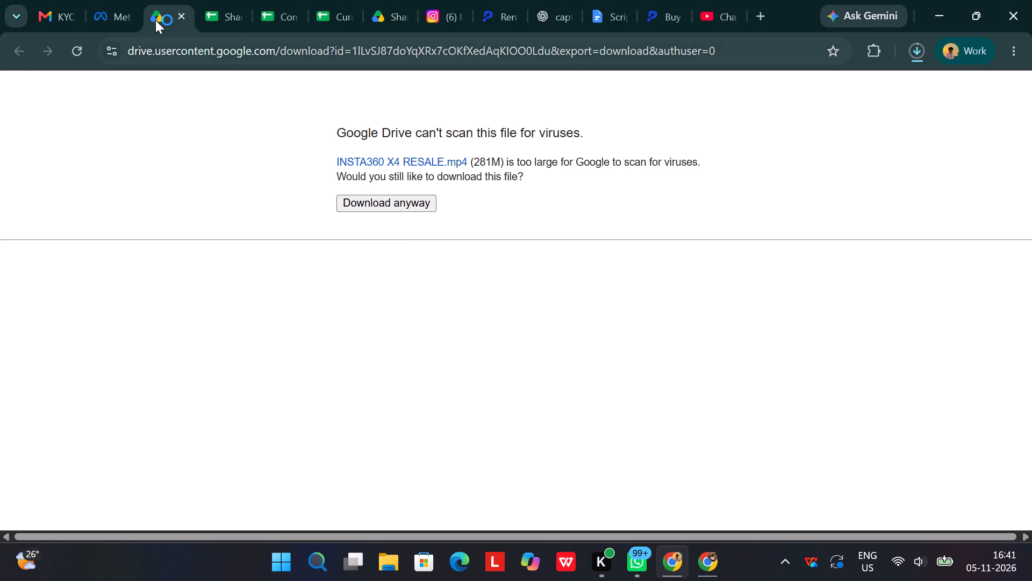
left_click(177, 13)
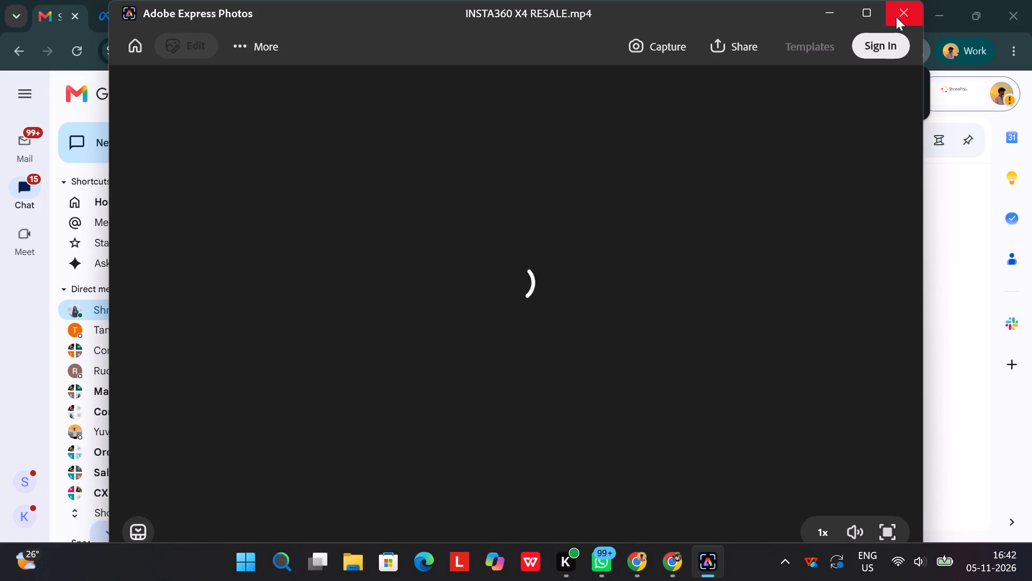
Close the INSTA360 X4 RESALE.mp4 video viewer and minimize the work browser window showing the Gmail chat.
left_click(896, 17)
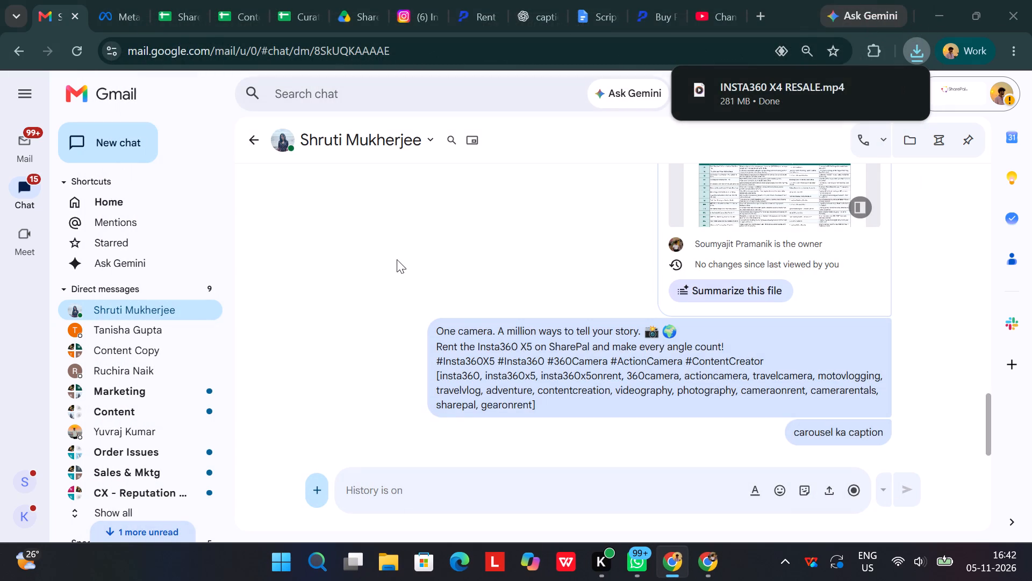
left_click(938, 20)
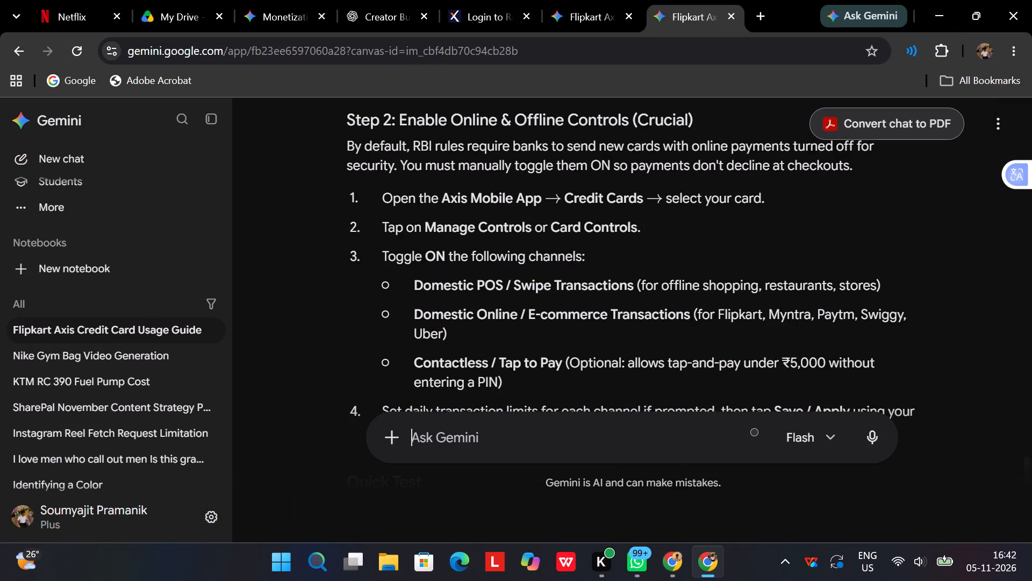
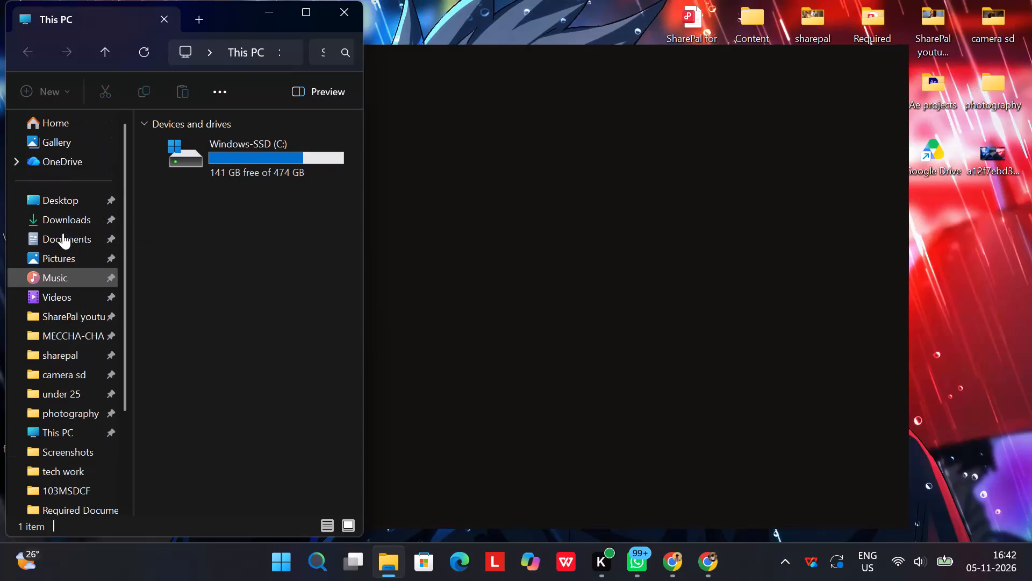
Open the Downloads folder in File Explorer and look through its list of files from the newest to the older ones.
left_click(73, 226)
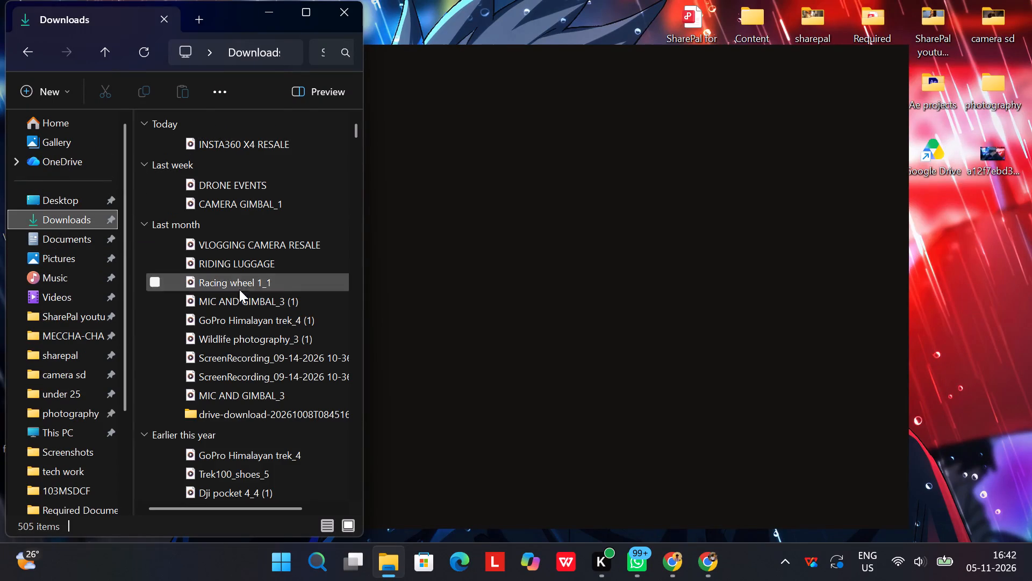
scroll(239, 412, "down", 10)
scroll(250, 363, "down", 9)
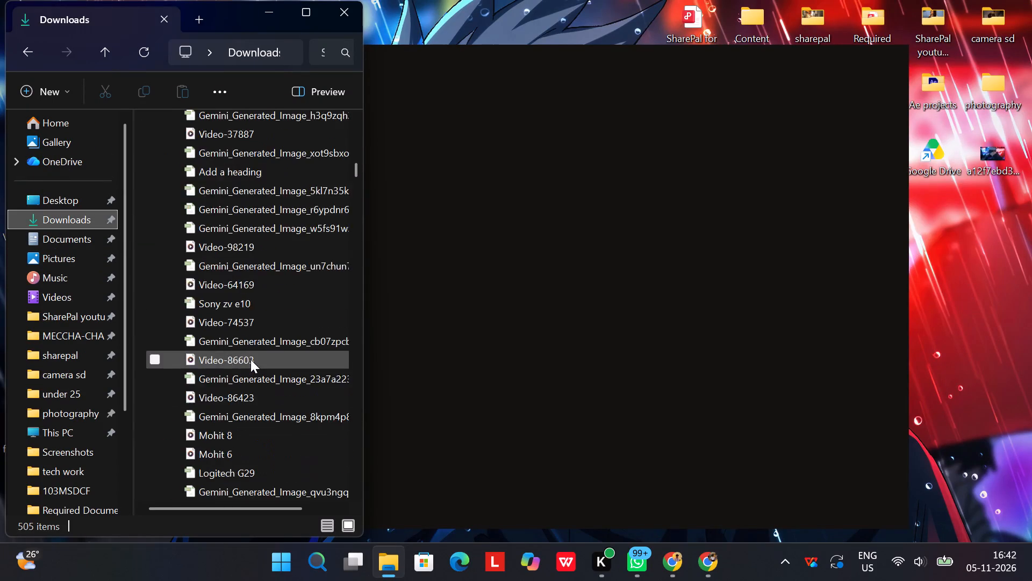
scroll(250, 359, "down", 19)
scroll(250, 356, "down", 13)
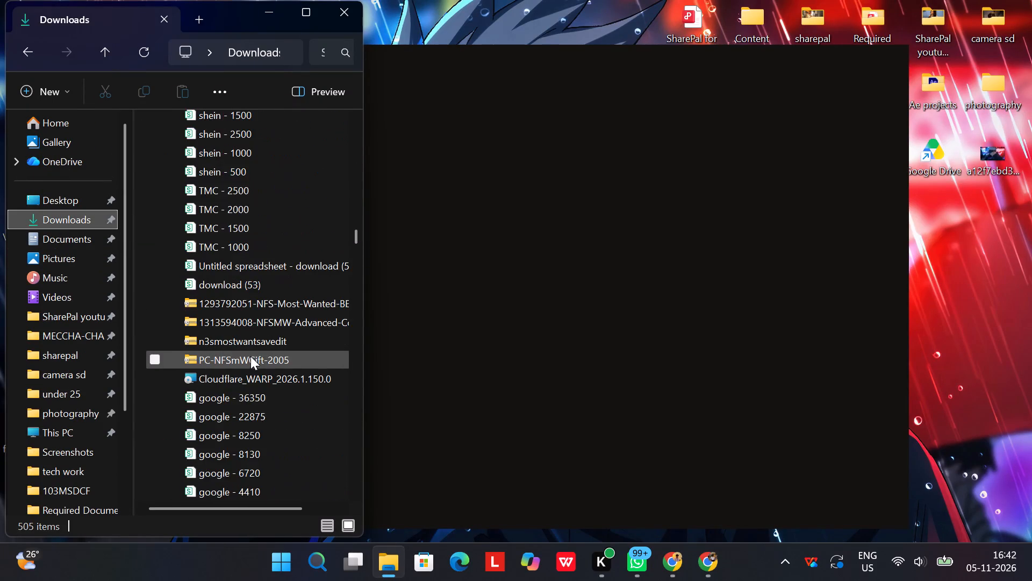
scroll(250, 356, "down", 17)
scroll(250, 353, "down", 12)
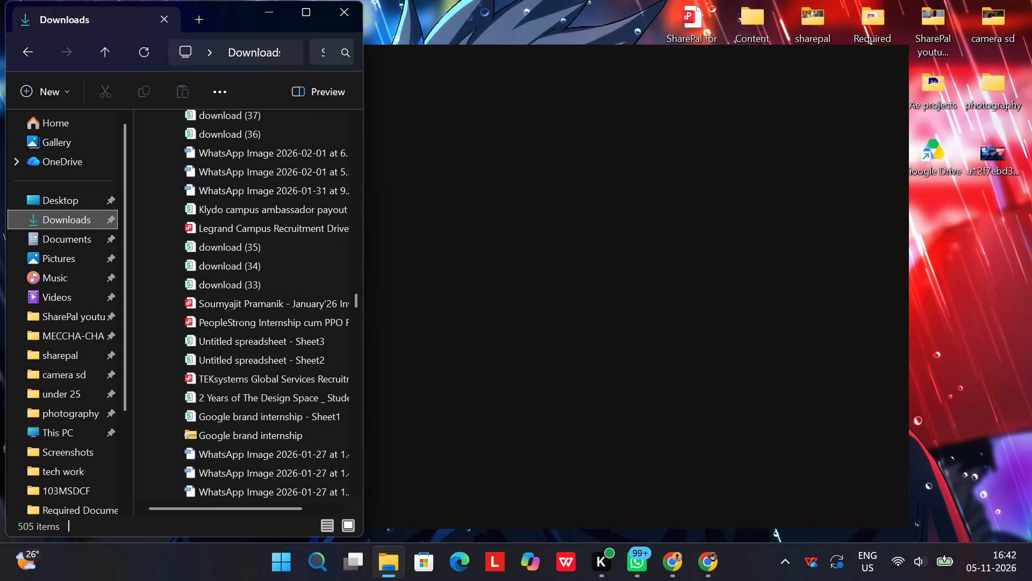